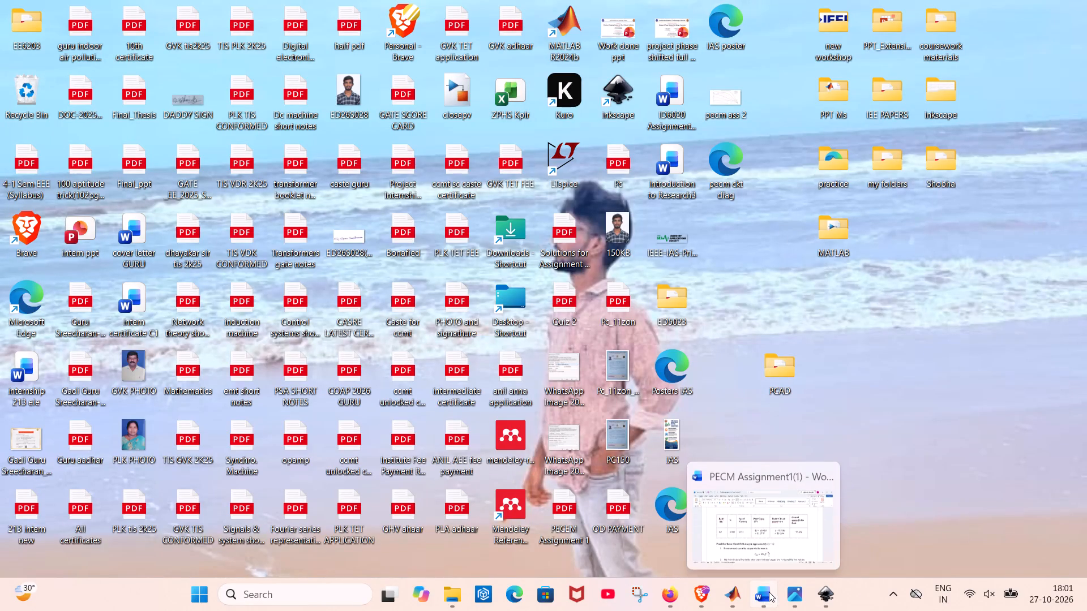
Switch to the PECM Assignment1(1) document in Word.
{"action": "left_click", "coordinate": [764, 535]}
Read through the results table, the rotor-circuit efficiency proof and the answer to discussion question 1 on page 6.
{"action": "scroll", "coordinate": [724, 444], "scroll_direction": "up", "scroll_amount": 1}
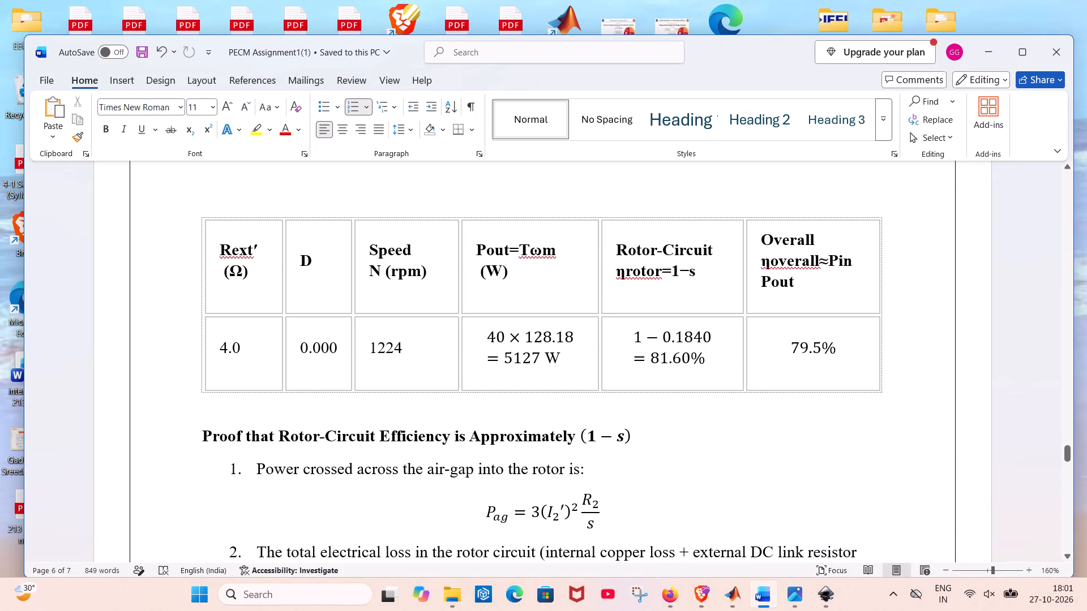
{"action": "scroll", "coordinate": [724, 444], "scroll_direction": "up", "scroll_amount": 1}
{"action": "scroll", "coordinate": [724, 444], "scroll_direction": "down", "scroll_amount": 1}
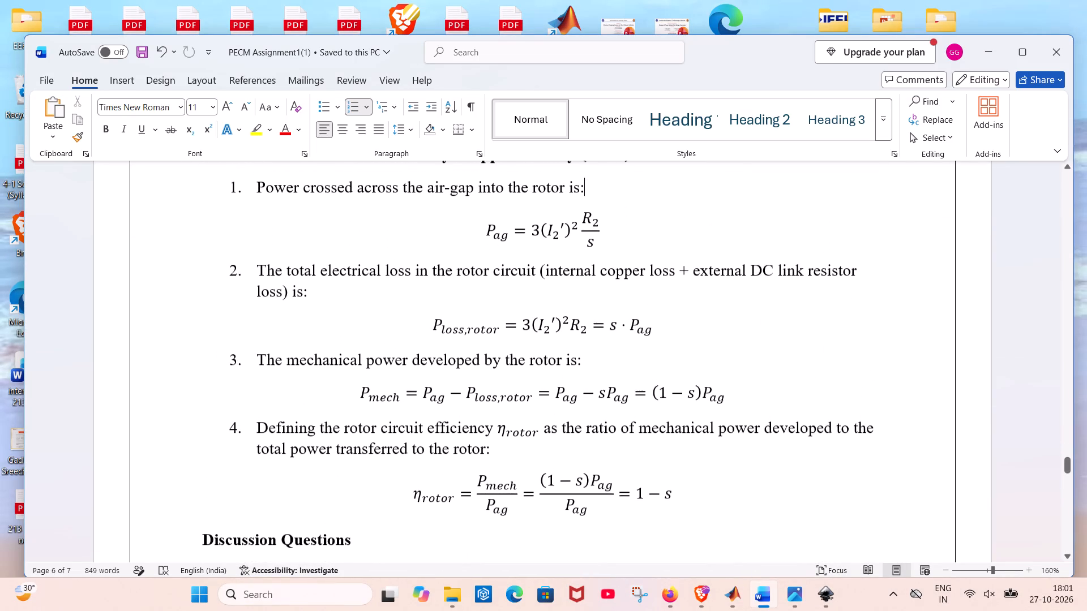
{"action": "scroll", "coordinate": [724, 444], "scroll_direction": "down", "scroll_amount": 2}
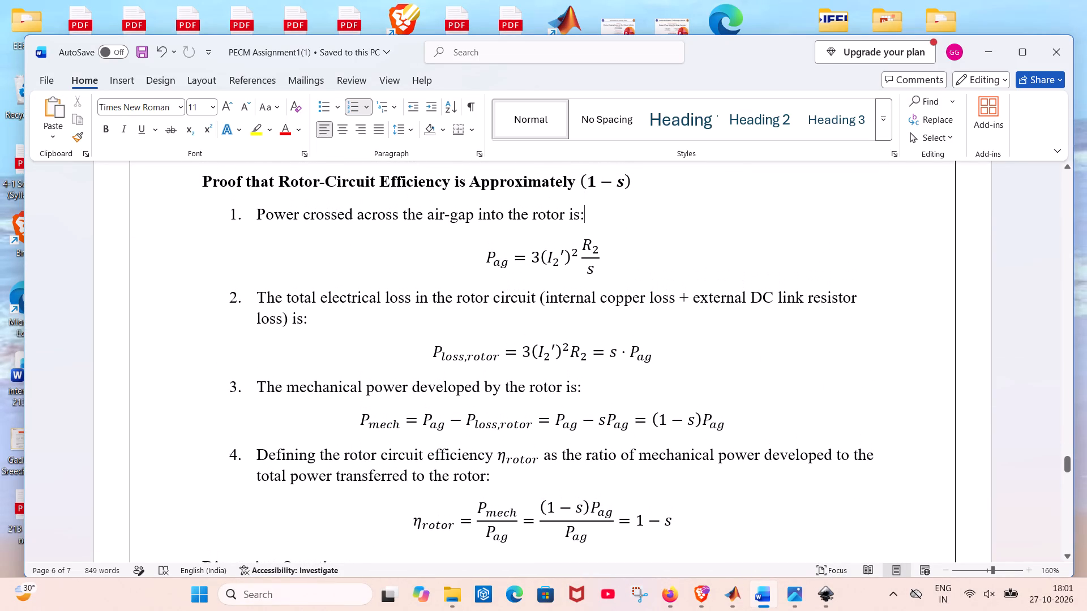
{"action": "scroll", "coordinate": [724, 444], "scroll_direction": "down", "scroll_amount": 3}
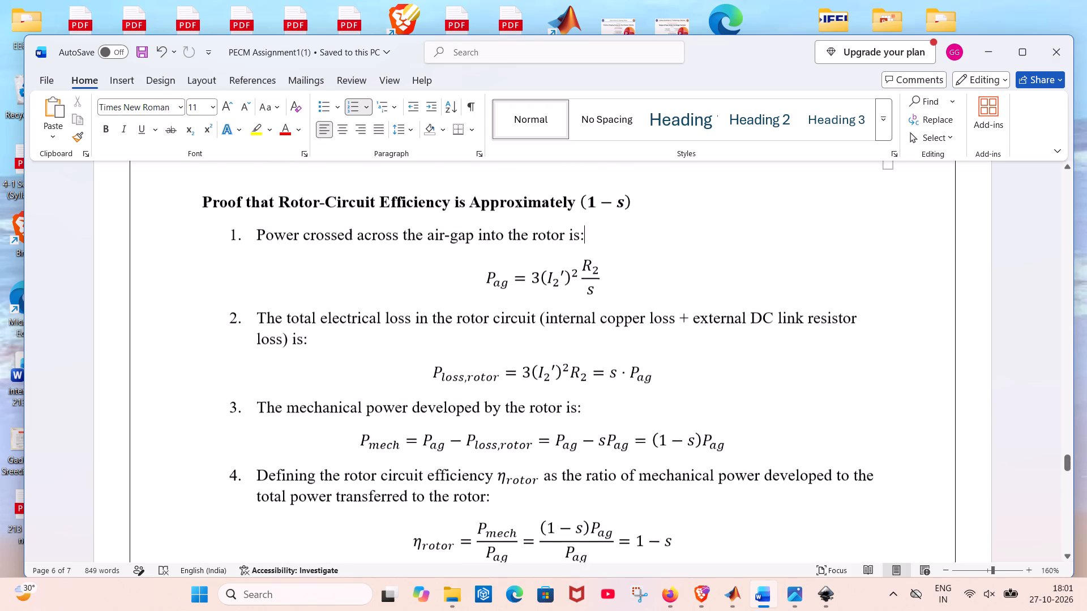
{"action": "scroll", "coordinate": [724, 444], "scroll_direction": "down", "scroll_amount": 1}
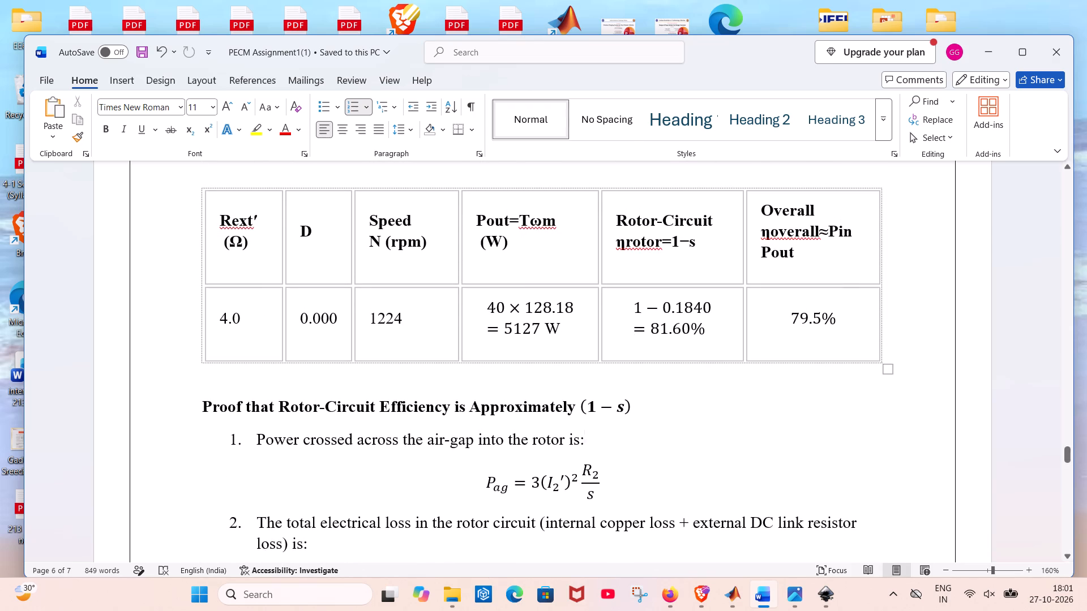
{"action": "scroll", "coordinate": [724, 444], "scroll_direction": "down", "scroll_amount": 1}
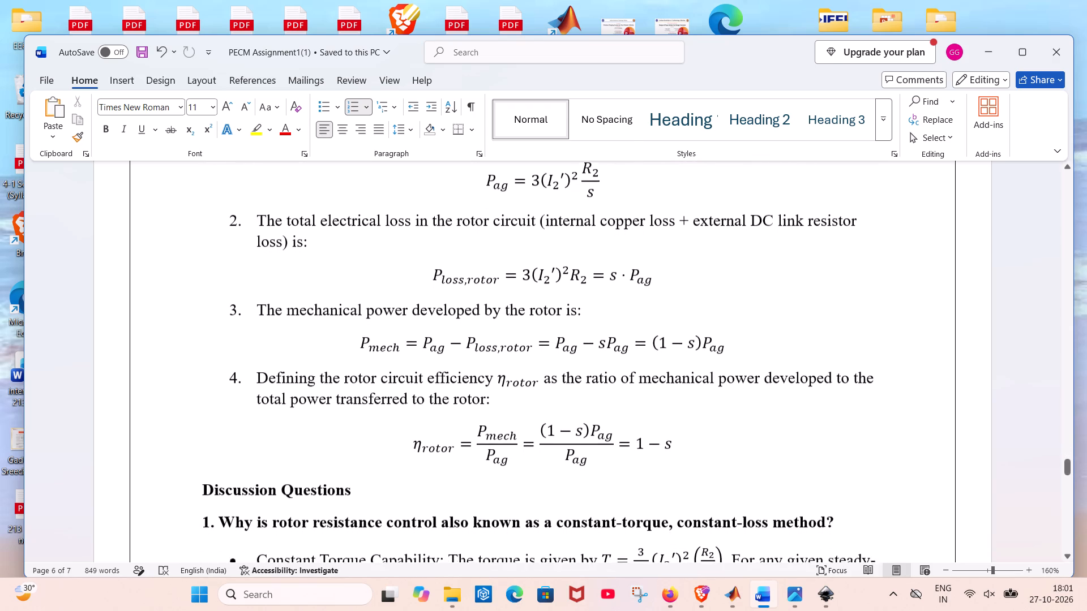
{"action": "scroll", "coordinate": [724, 444], "scroll_direction": "down", "scroll_amount": 2}
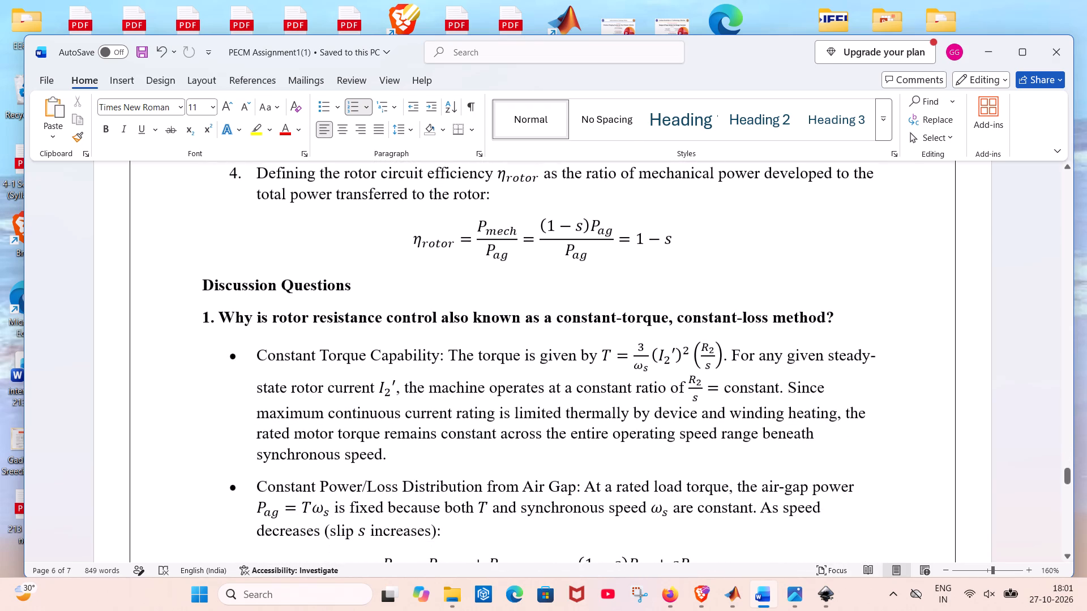
{"action": "scroll", "coordinate": [724, 444], "scroll_direction": "down", "scroll_amount": 1}
{"action": "scroll", "coordinate": [724, 444], "scroll_direction": "up", "scroll_amount": 1}
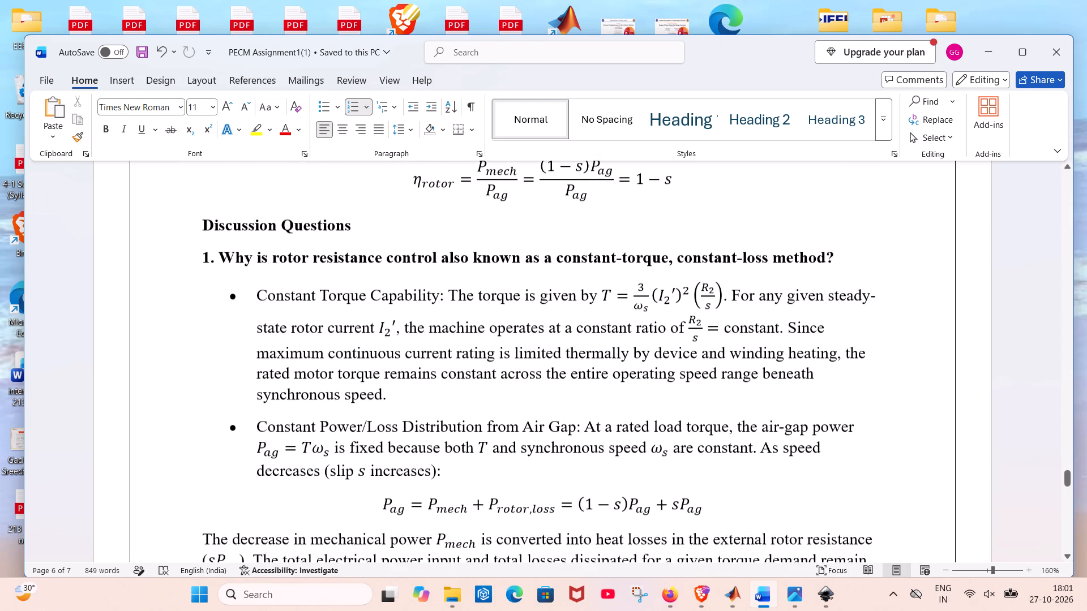
{"action": "scroll", "coordinate": [724, 444], "scroll_direction": "up", "scroll_amount": 1}
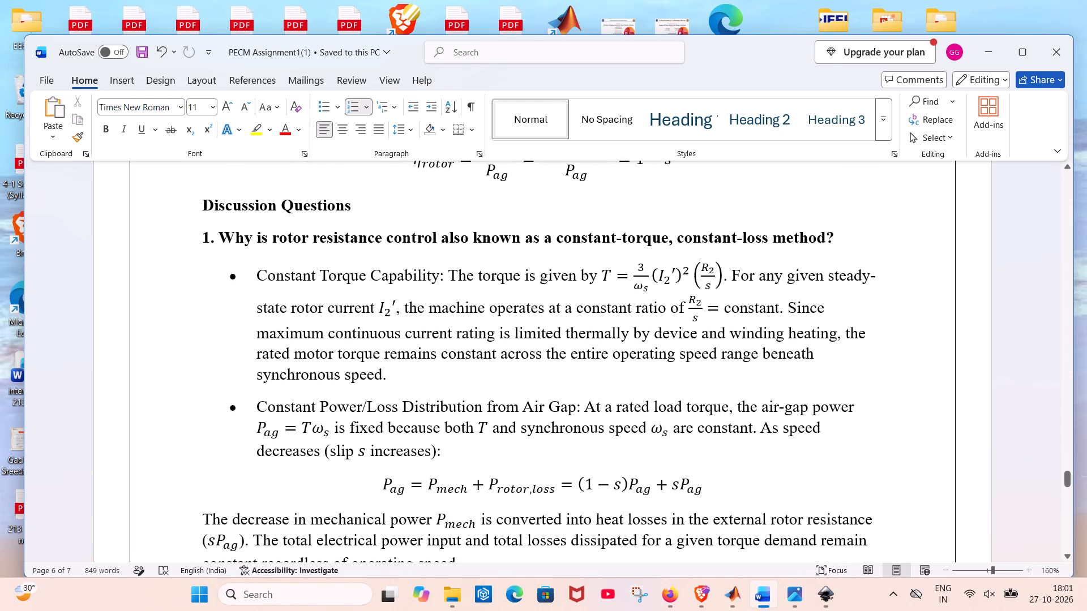
Read the answer to discussion question 2 on where the lossy scheme is still used in industry, including its numbered reasons.
{"action": "scroll", "coordinate": [724, 444], "scroll_direction": "up", "scroll_amount": 2}
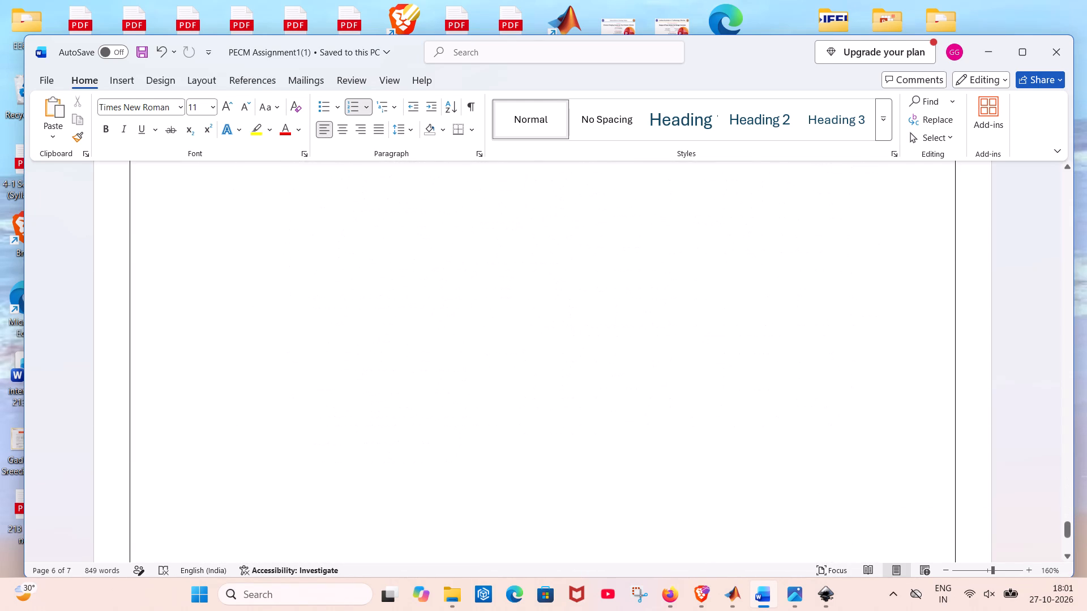
{"action": "scroll", "coordinate": [724, 444], "scroll_direction": "up", "scroll_amount": 1}
{"action": "scroll", "coordinate": [724, 444], "scroll_direction": "down", "scroll_amount": 1}
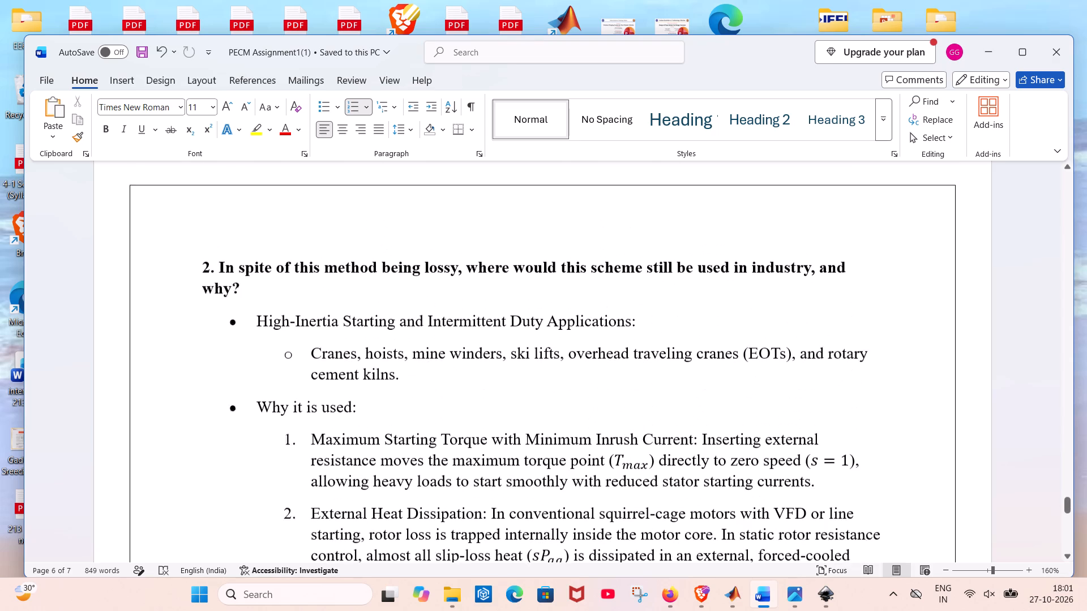
{"action": "scroll", "coordinate": [724, 444], "scroll_direction": "down", "scroll_amount": 1}
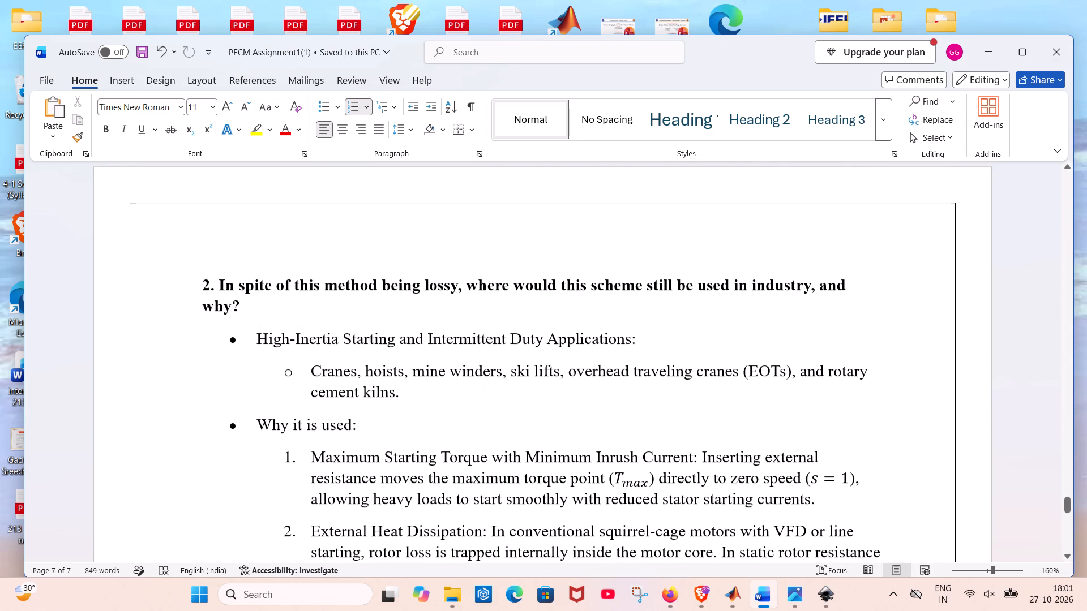
{"action": "scroll", "coordinate": [724, 444], "scroll_direction": "down", "scroll_amount": 1}
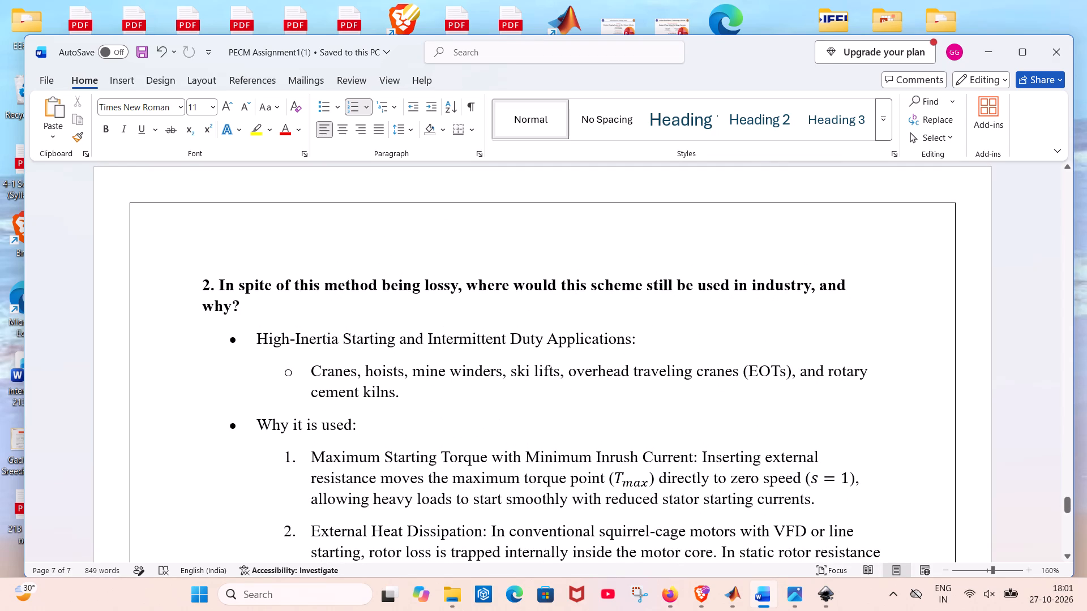
{"action": "scroll", "coordinate": [724, 444], "scroll_direction": "down", "scroll_amount": 3}
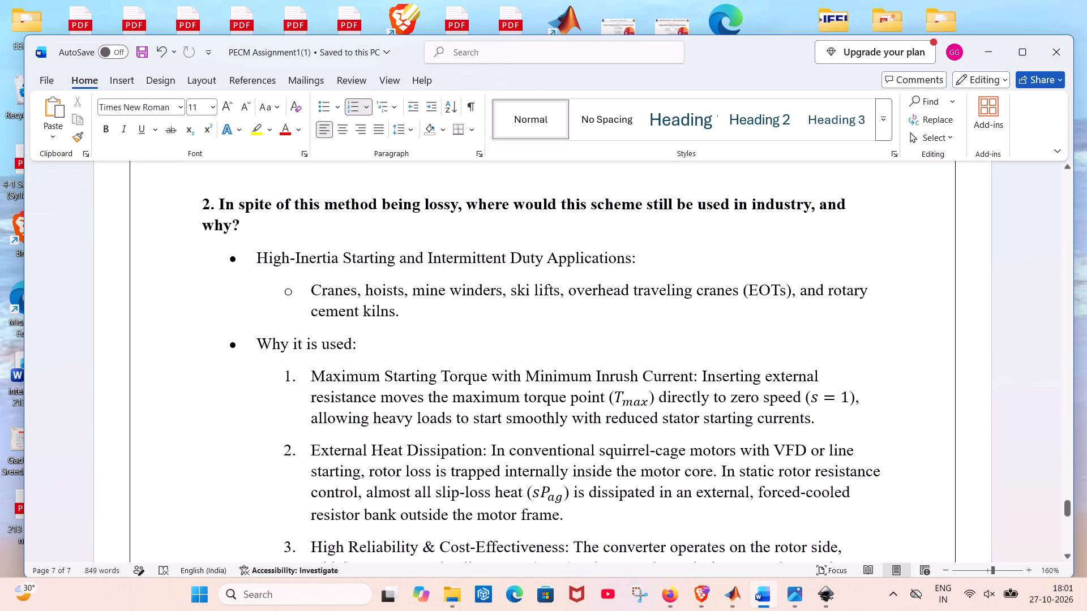
{"action": "scroll", "coordinate": [724, 444], "scroll_direction": "down", "scroll_amount": 3}
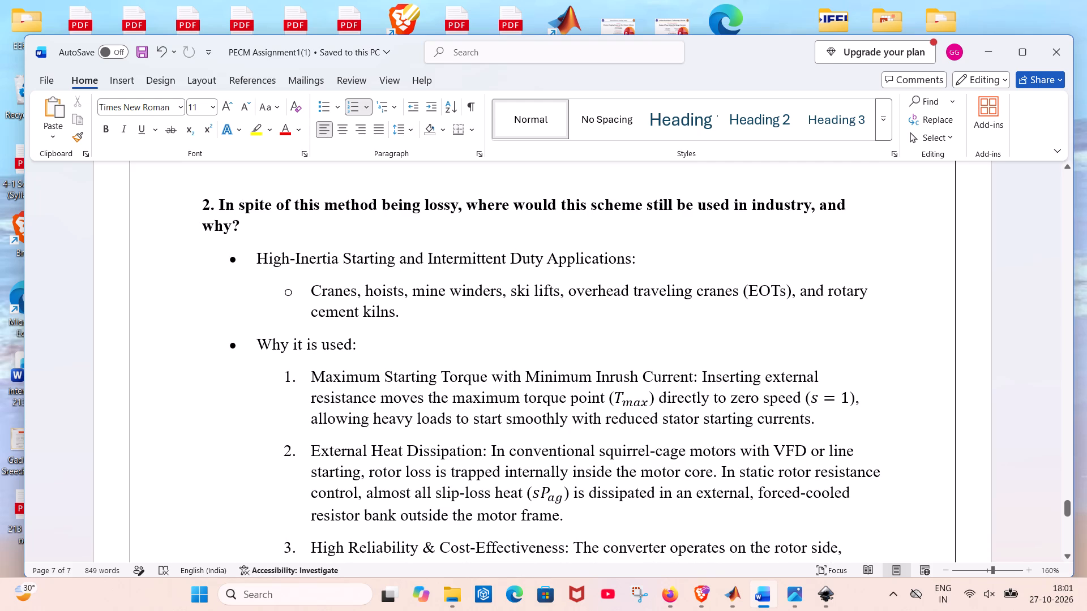
{"action": "scroll", "coordinate": [724, 444], "scroll_direction": "down", "scroll_amount": 1}
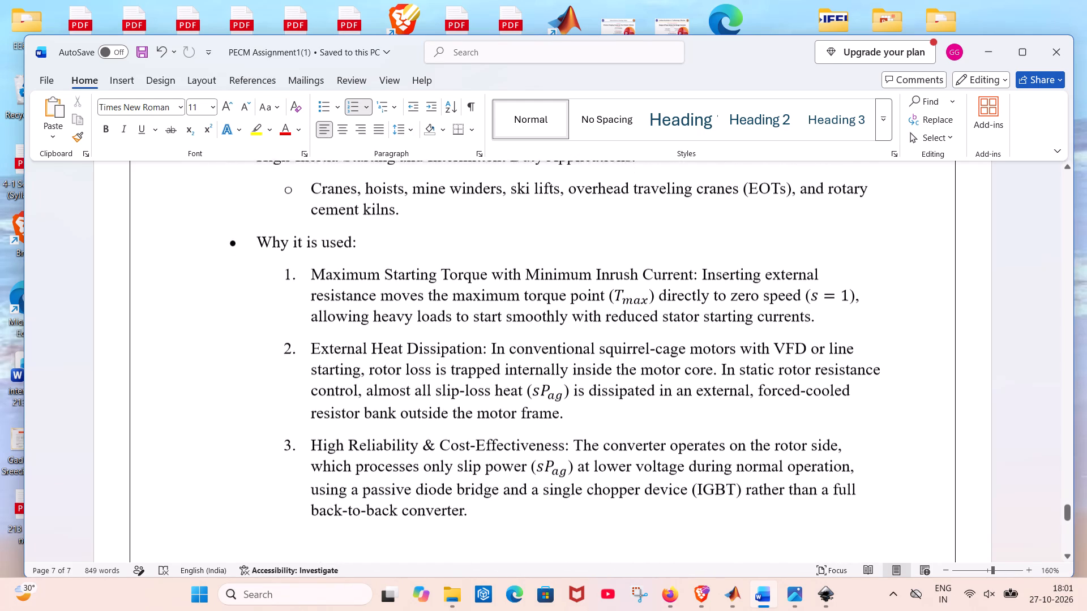
{"action": "scroll", "coordinate": [724, 444], "scroll_direction": "down", "scroll_amount": 2}
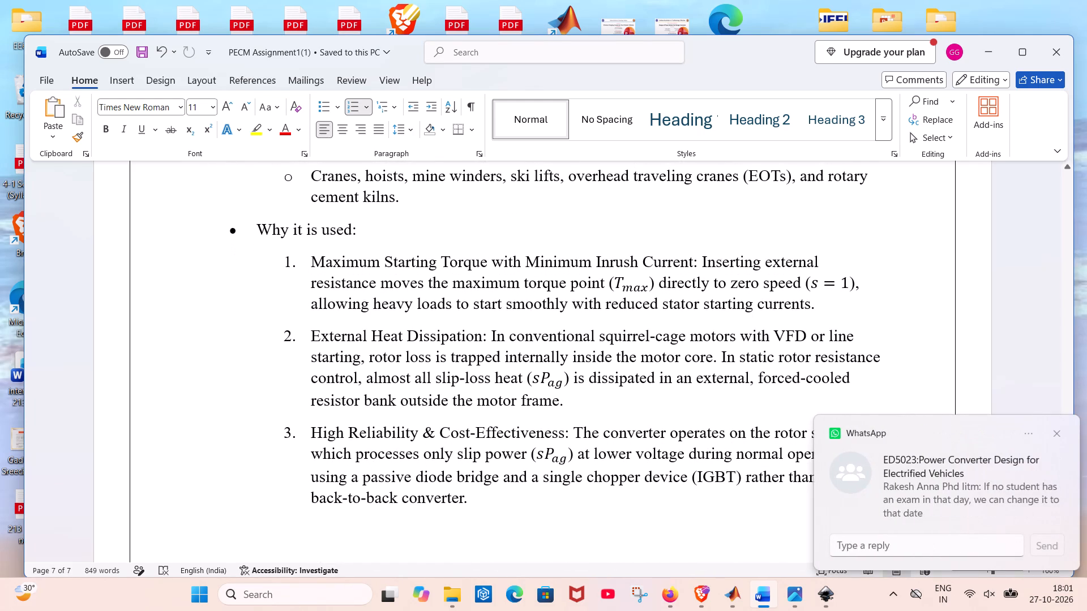
{"action": "scroll", "coordinate": [724, 444], "scroll_direction": "down", "scroll_amount": 2}
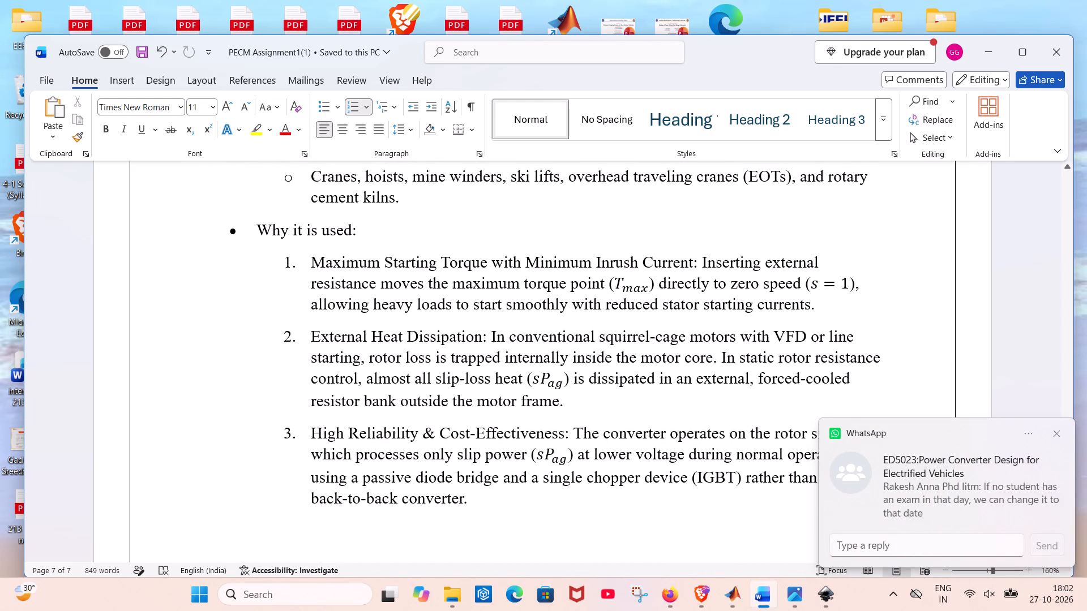
{"action": "scroll", "coordinate": [724, 444], "scroll_direction": "down", "scroll_amount": 2}
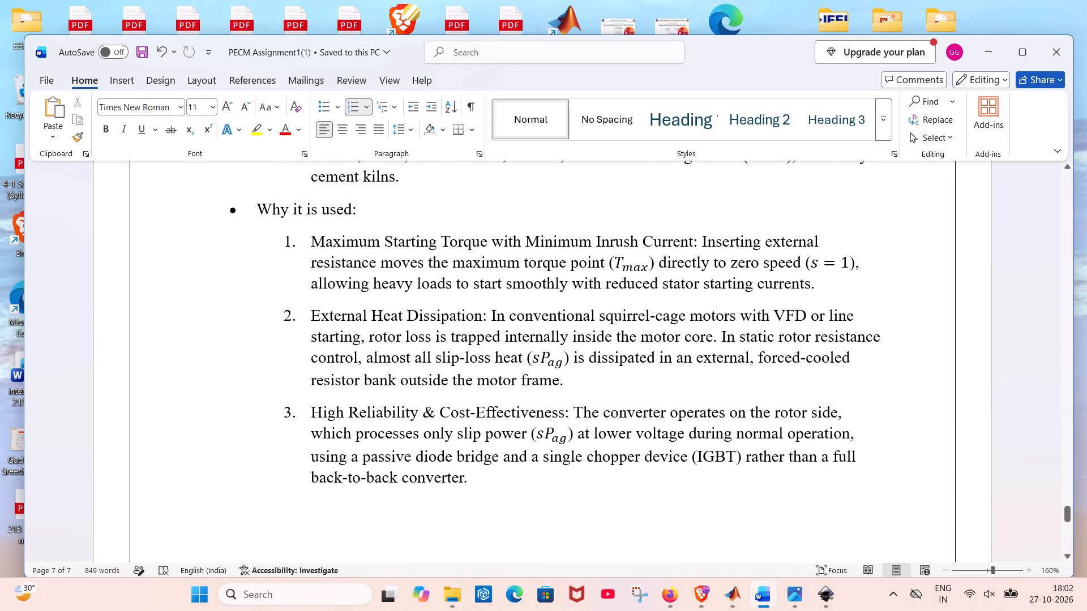
{"action": "scroll", "coordinate": [724, 444], "scroll_direction": "down", "scroll_amount": 1}
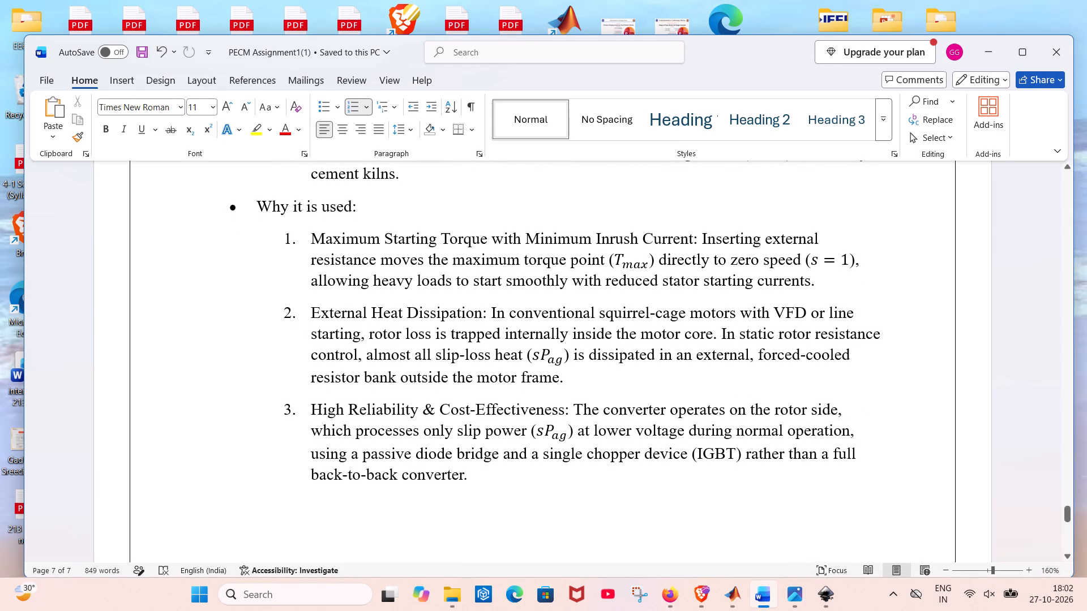
Delete the entire "External Heat Dissipation" item from the numbered list under "Why it is used".
{"action": "left_click_drag", "start_coordinate": [575, 376], "coordinate": [247, 279]}
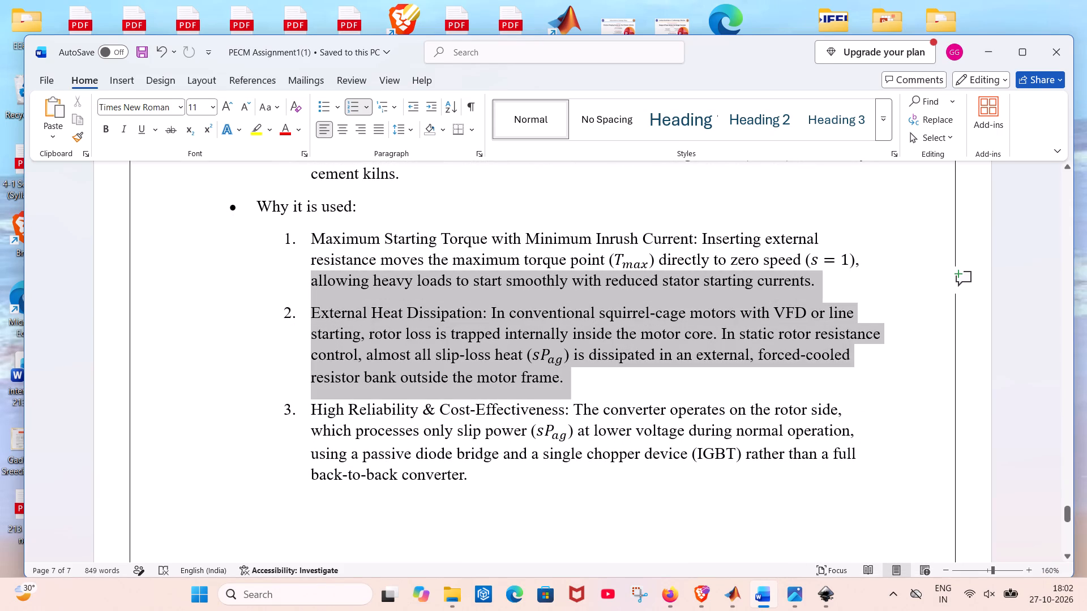
{"action": "left_click_drag", "start_coordinate": [247, 279], "coordinate": [275, 320]}
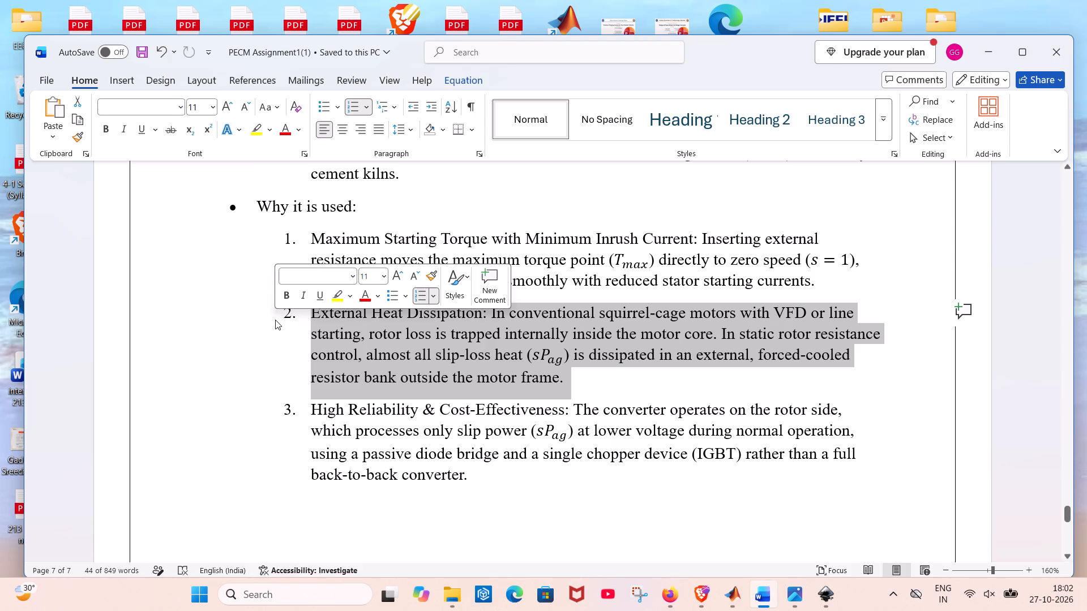
{"action": "key", "text": "BackSpace"}
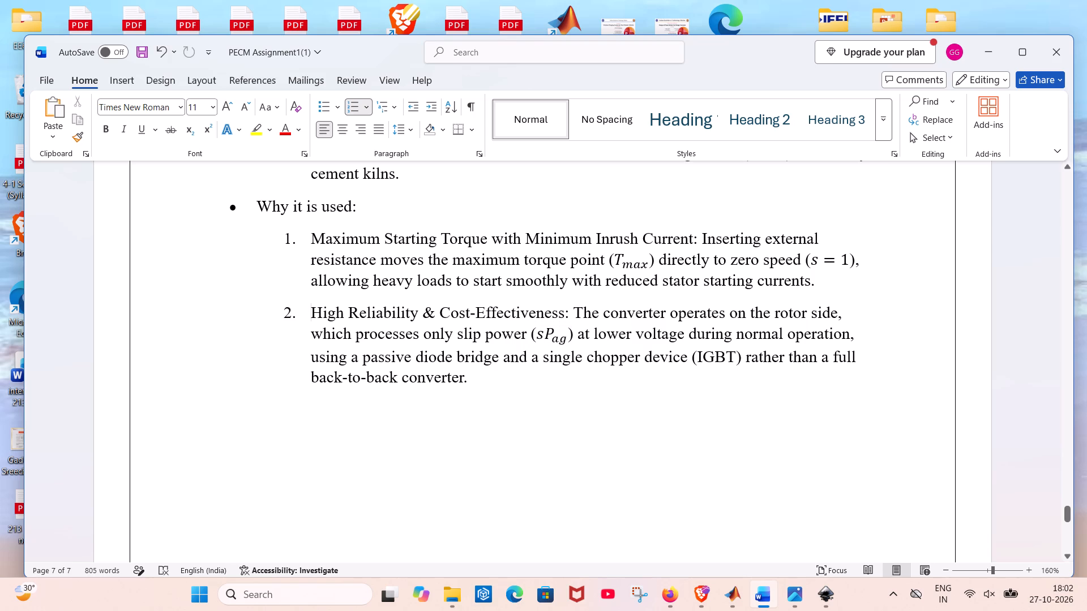
Review the answer to discussion question 1 on why rotor resistance control is a constant-torque, constant-loss method.
{"action": "scroll", "coordinate": [794, 343], "scroll_direction": "up", "scroll_amount": 1}
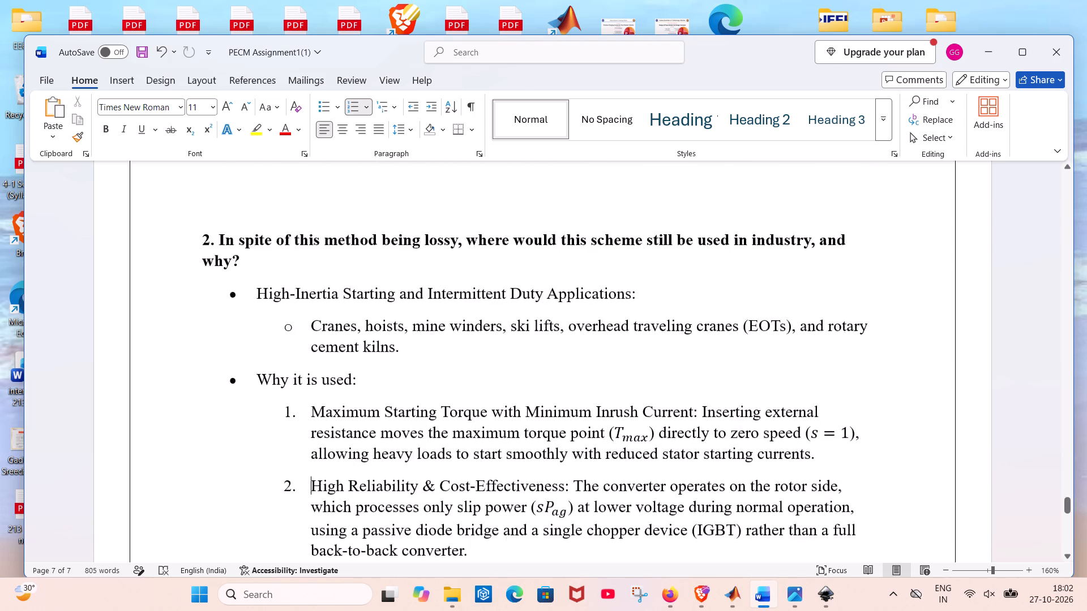
{"action": "scroll", "coordinate": [794, 343], "scroll_direction": "up", "scroll_amount": 4}
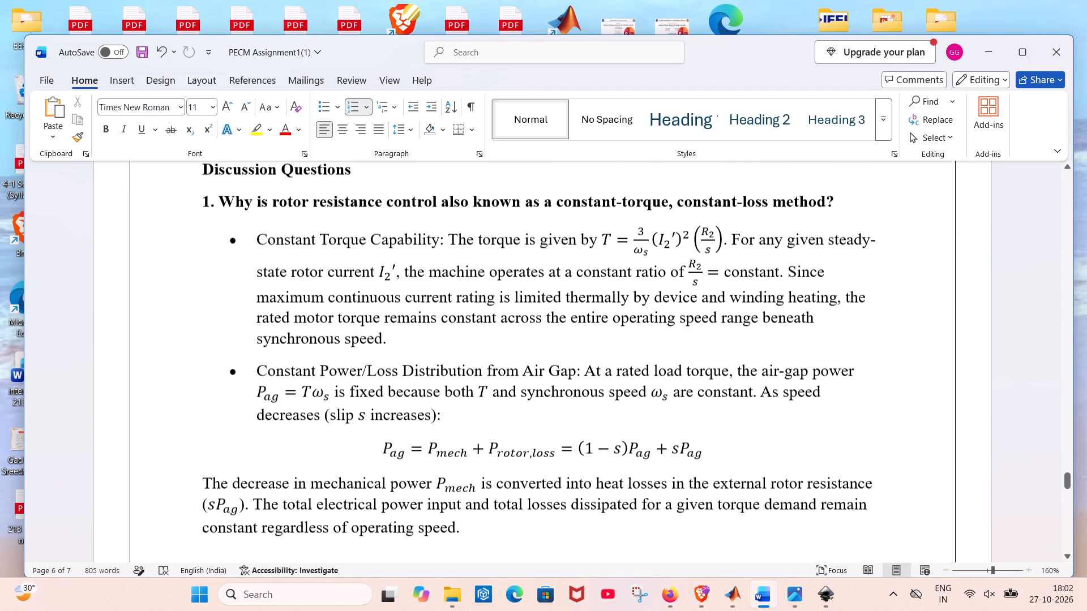
{"action": "scroll", "coordinate": [794, 343], "scroll_direction": "up", "scroll_amount": 1}
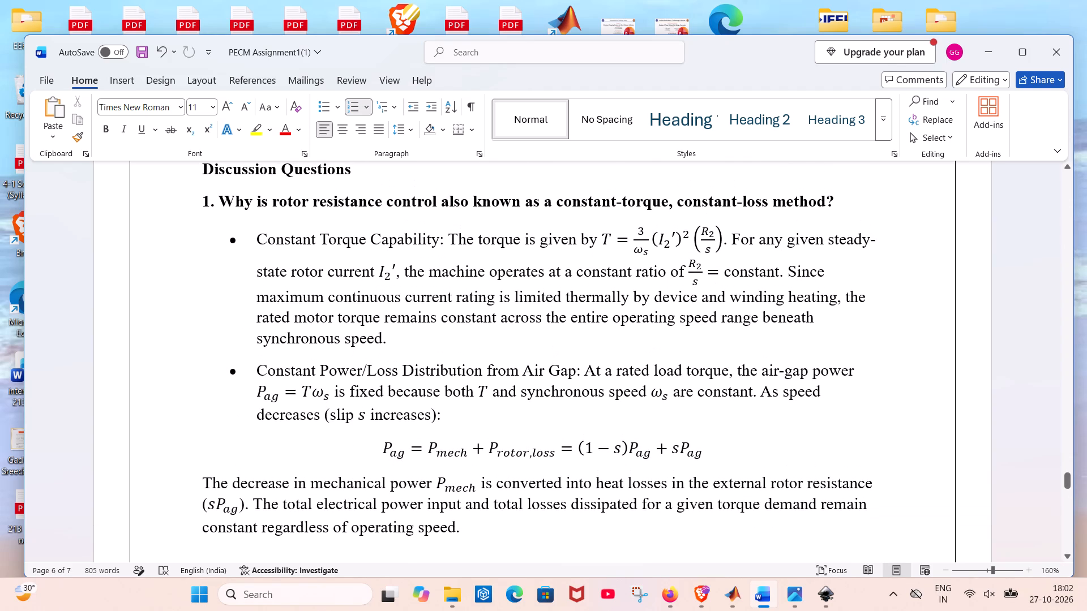
{"action": "scroll", "coordinate": [794, 343], "scroll_direction": "up", "scroll_amount": 4}
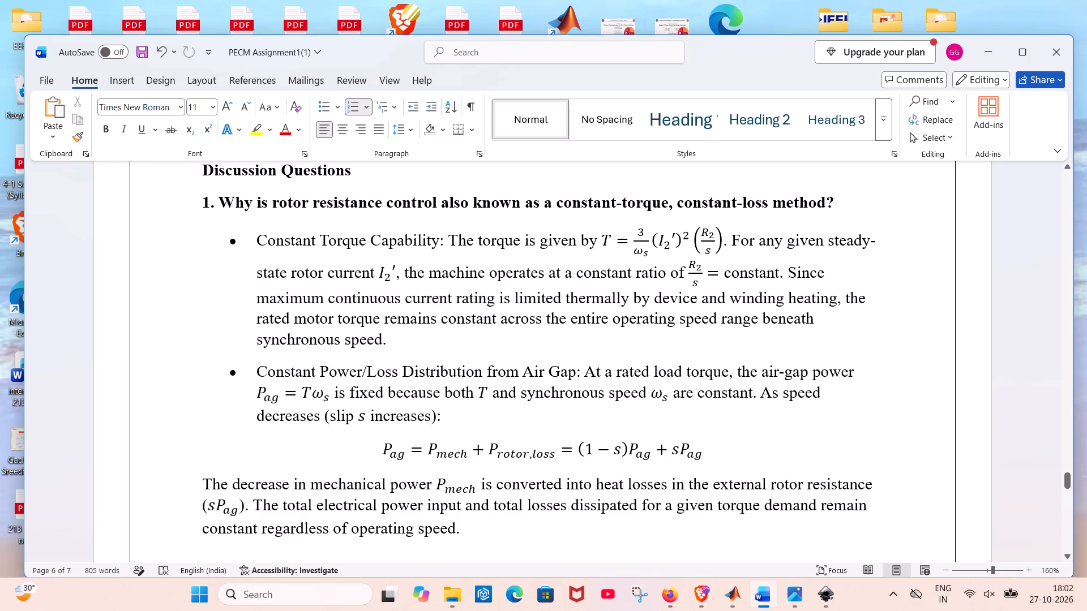
{"action": "scroll", "coordinate": [794, 343], "scroll_direction": "up", "scroll_amount": 1}
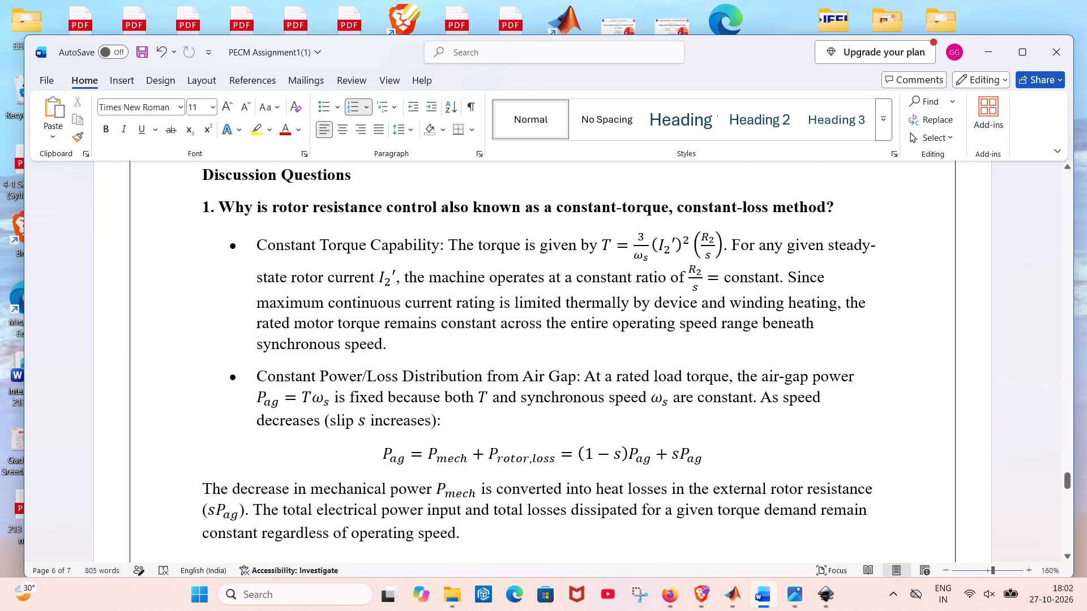
{"action": "scroll", "coordinate": [794, 343], "scroll_direction": "up", "scroll_amount": 1}
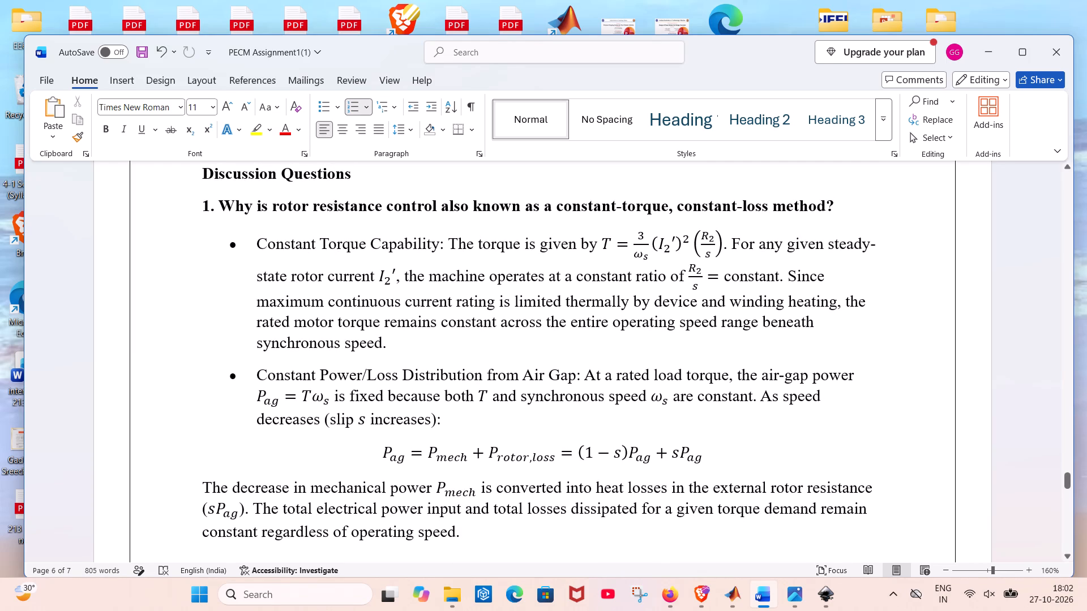
{"action": "scroll", "coordinate": [794, 343], "scroll_direction": "up", "scroll_amount": 3}
Delete the note "(neglecting windage/friction)" from the end of the Mechanical Developed Power bullet in section 4.
{"action": "scroll", "coordinate": [794, 343], "scroll_direction": "up", "scroll_amount": 2}
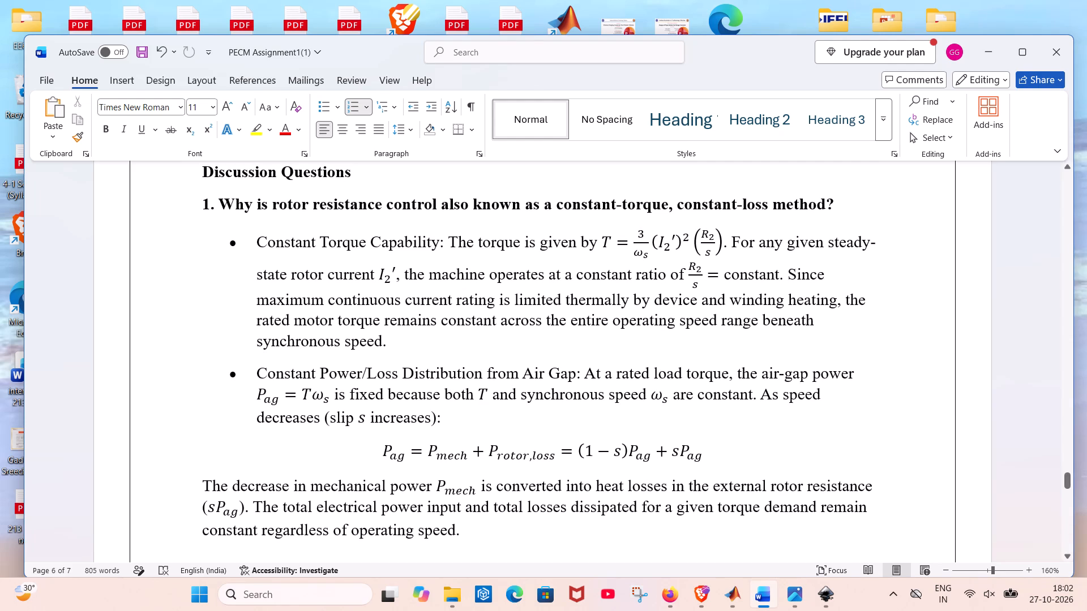
{"action": "scroll", "coordinate": [794, 343], "scroll_direction": "up", "scroll_amount": 2}
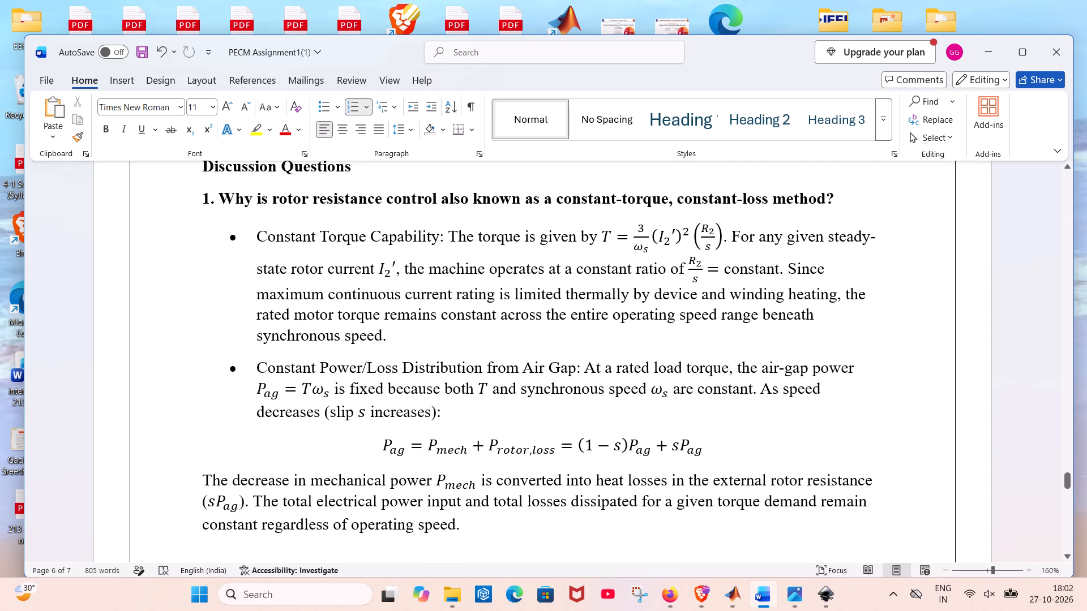
{"action": "scroll", "coordinate": [794, 343], "scroll_direction": "up", "scroll_amount": 1}
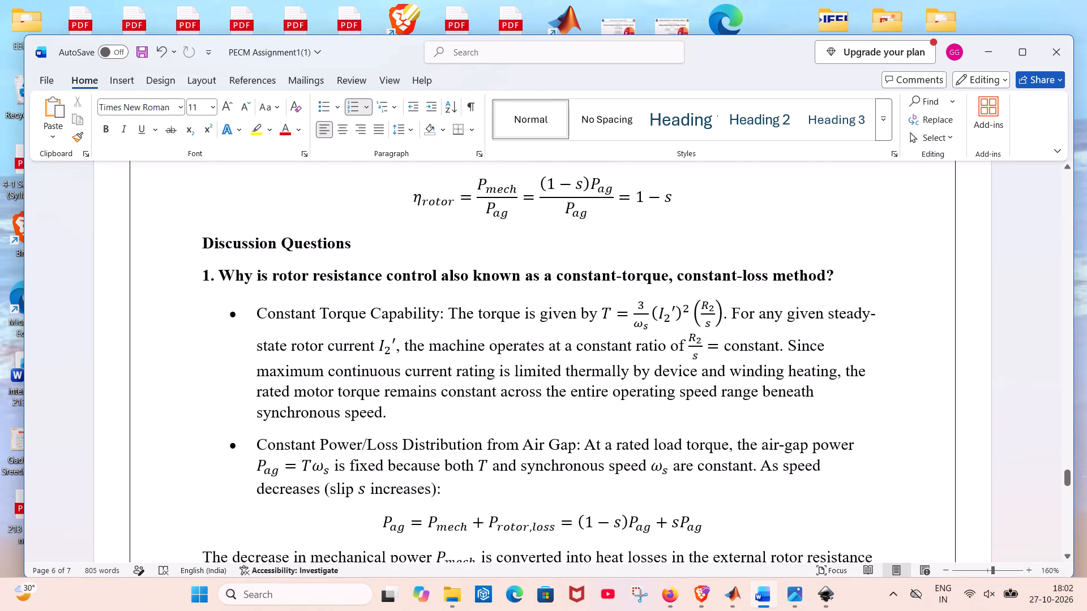
{"action": "scroll", "coordinate": [794, 343], "scroll_direction": "up", "scroll_amount": 5}
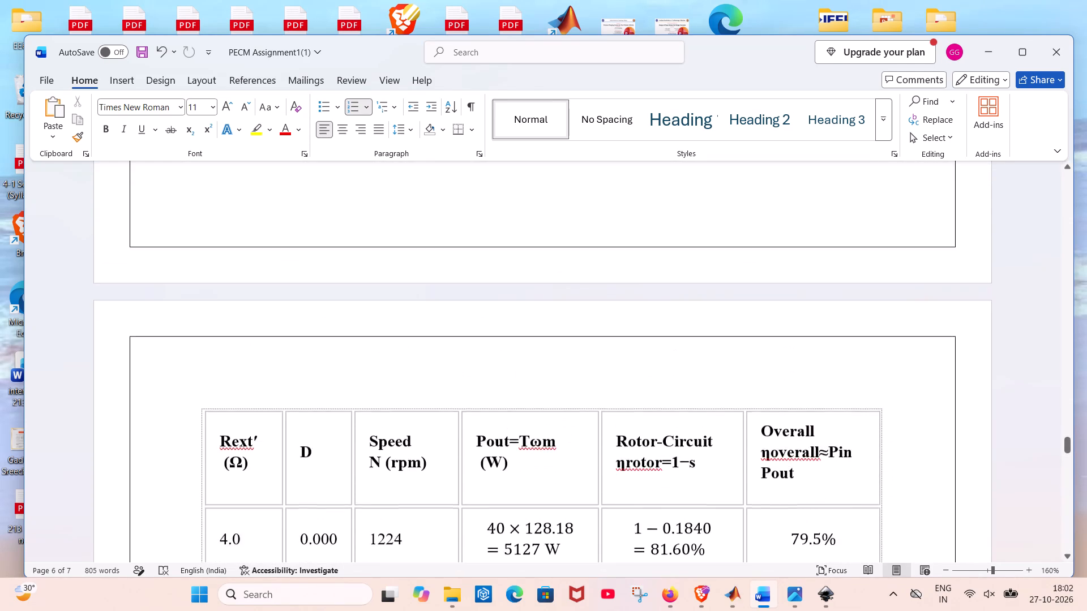
{"action": "scroll", "coordinate": [794, 343], "scroll_direction": "up", "scroll_amount": 3}
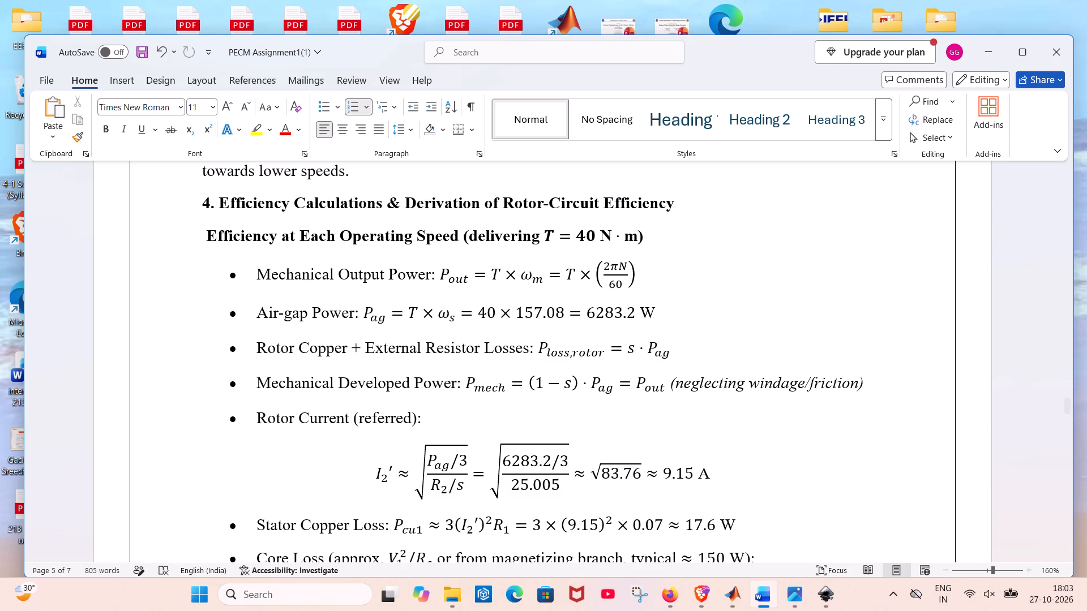
{"action": "left_click", "coordinate": [676, 385]}
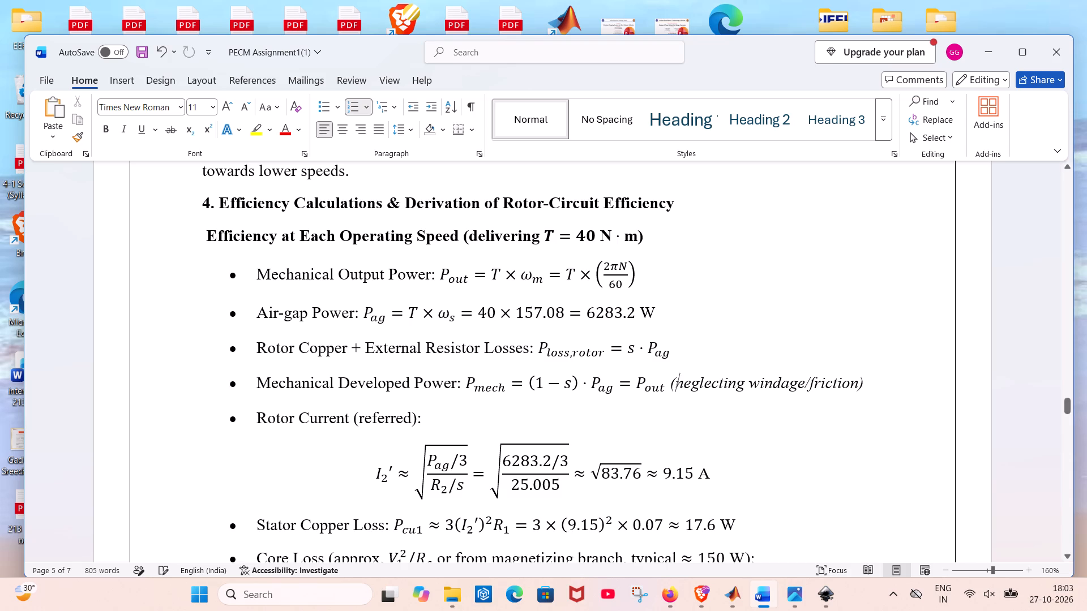
{"action": "left_click", "coordinate": [665, 384]}
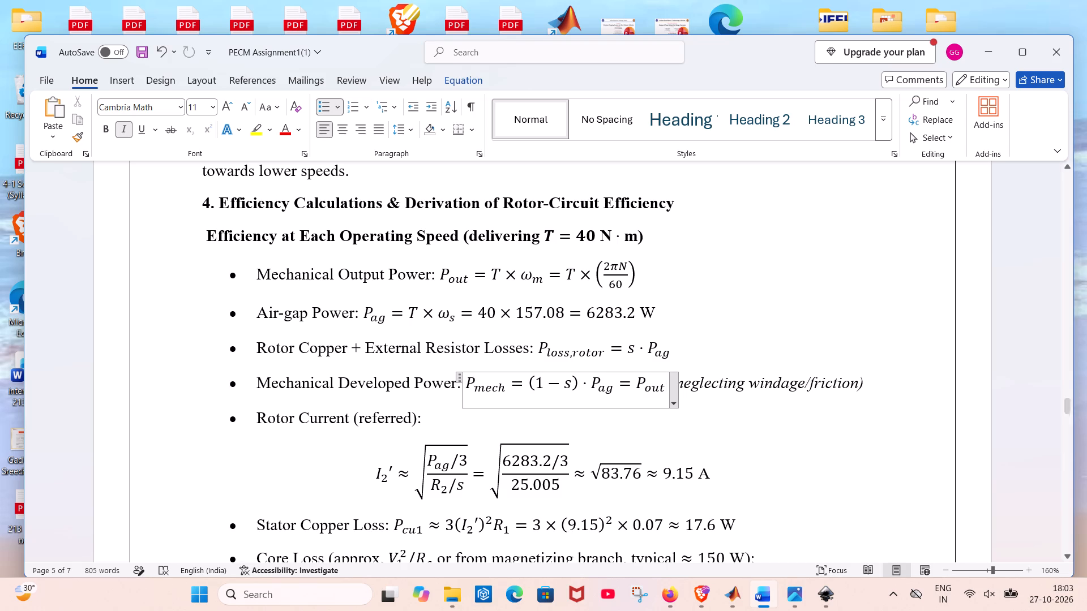
{"action": "left_click", "coordinate": [862, 380]}
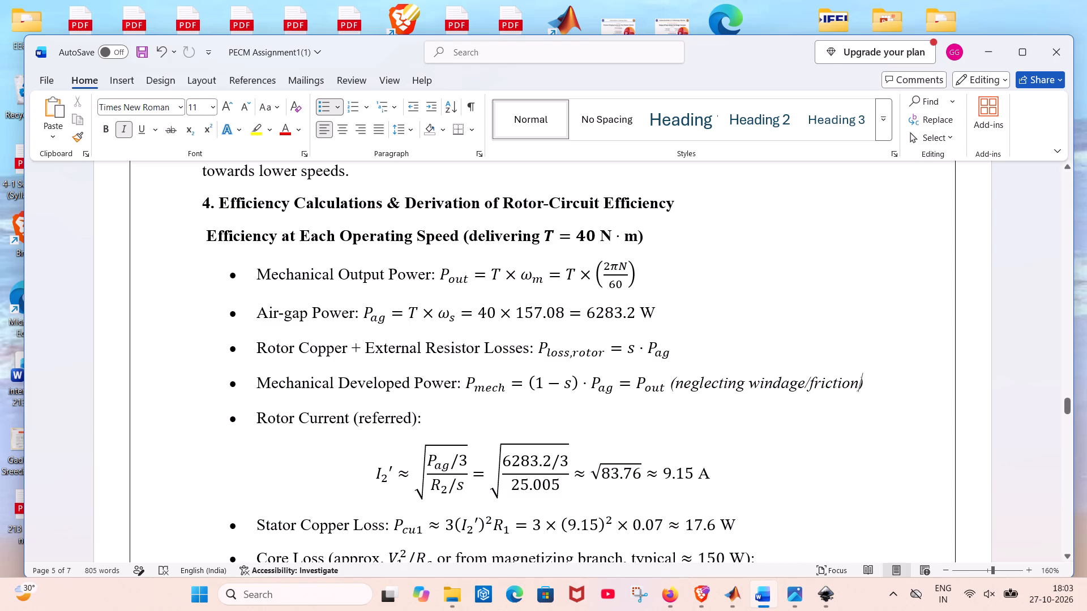
{"action": "key", "text": "Right"}
{"action": "key", "text": "BackSpace"}
{"action": "key", "text": "BackSpace"}
{"action": "key", "text": "BackSpace"}
{"action": "key", "text": "BackSpace"}
{"action": "key", "text": "BackSpace"}
{"action": "key", "text": "BackSpace"}
{"action": "key", "text": "BackSpace"}
{"action": "key", "text": "BackSpace"}
{"action": "key", "text": "BackSpace"}
{"action": "key", "text": "BackSpace"}
{"action": "key", "text": "BackSpace"}
{"action": "key", "text": "BackSpace"}
{"action": "key", "text": "BackSpace"}
{"action": "key", "text": "BackSpace"}
{"action": "key", "text": "BackSpace"}
{"action": "key", "text": "BackSpace"}
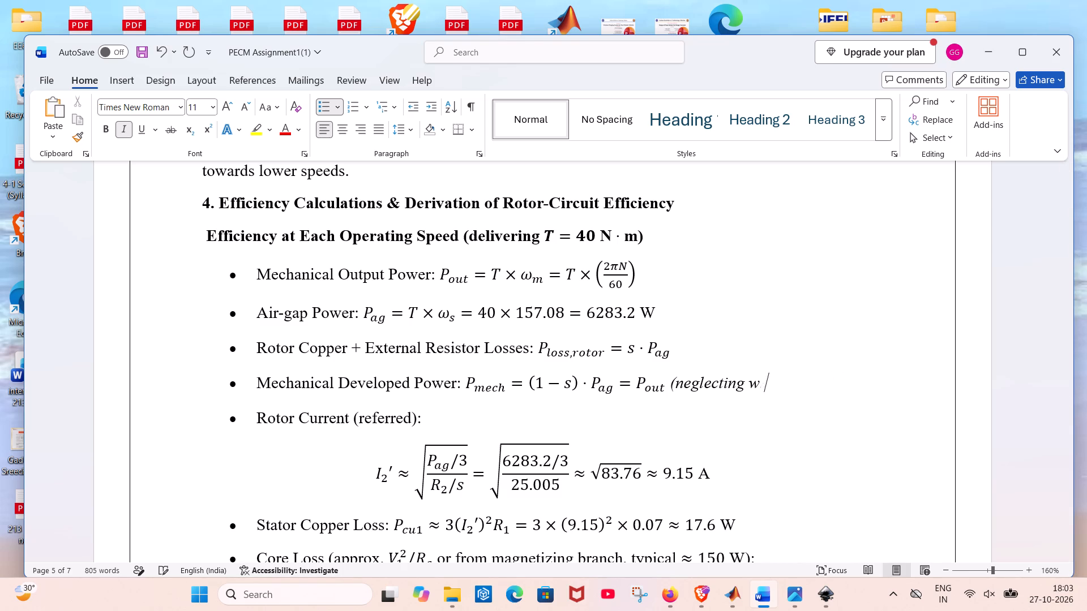
{"action": "key", "text": "BackSpace"}
{"action": "key", "text": "BackSpace"}
{"action": "key", "text": "BackSpace"}
{"action": "key", "text": "BackSpace"}
{"action": "key", "text": "BackSpace"}
{"action": "key", "text": "BackSpace"}
{"action": "key", "text": "BackSpace"}
{"action": "key", "text": "BackSpace"}
{"action": "key", "text": "BackSpace"}
{"action": "key", "text": "BackSpace"}
{"action": "key", "text": "BackSpace"}
{"action": "key", "text": "BackSpace"}
{"action": "key", "text": "BackSpace"}
{"action": "key", "text": "BackSpace"}
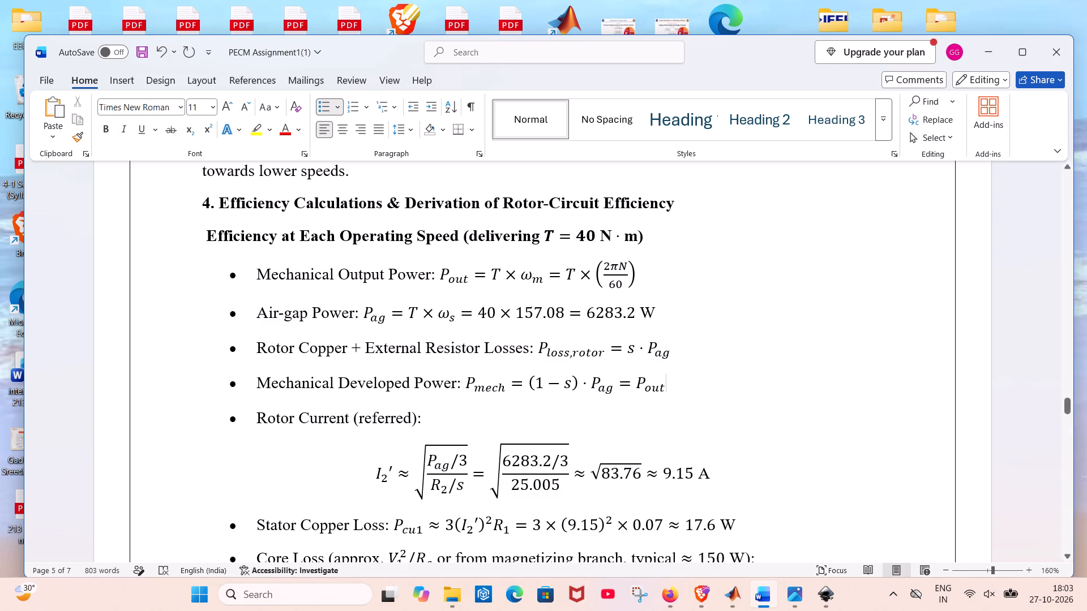
Delete "(referred)" from the Rotor Current bullet in the section 4 efficiency calculations, keeping the colon.
{"action": "scroll", "coordinate": [795, 450], "scroll_direction": "down", "scroll_amount": 1}
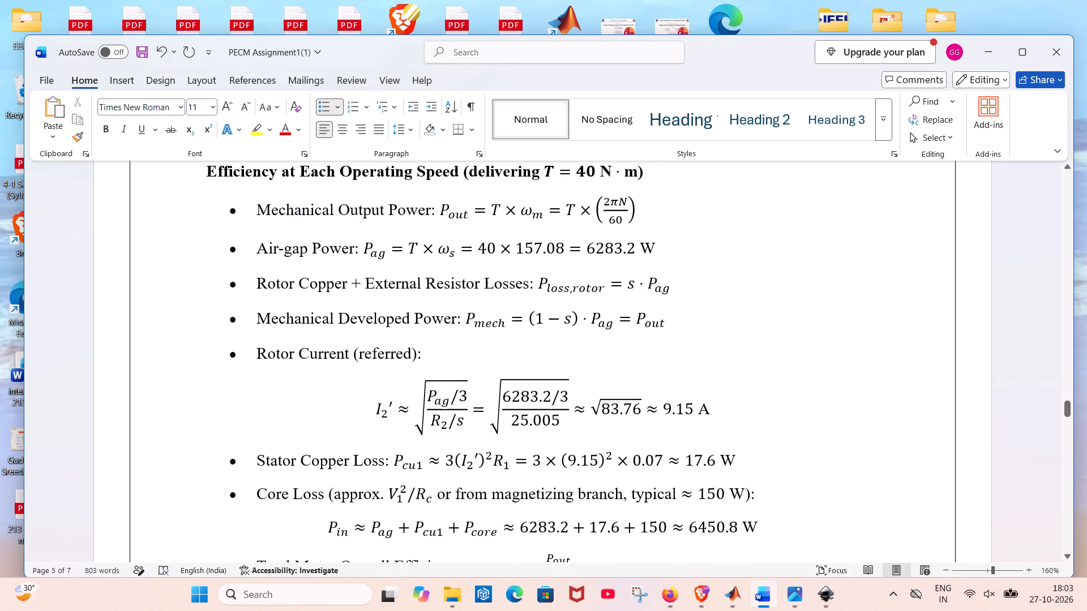
{"action": "scroll", "coordinate": [795, 450], "scroll_direction": "down", "scroll_amount": 3}
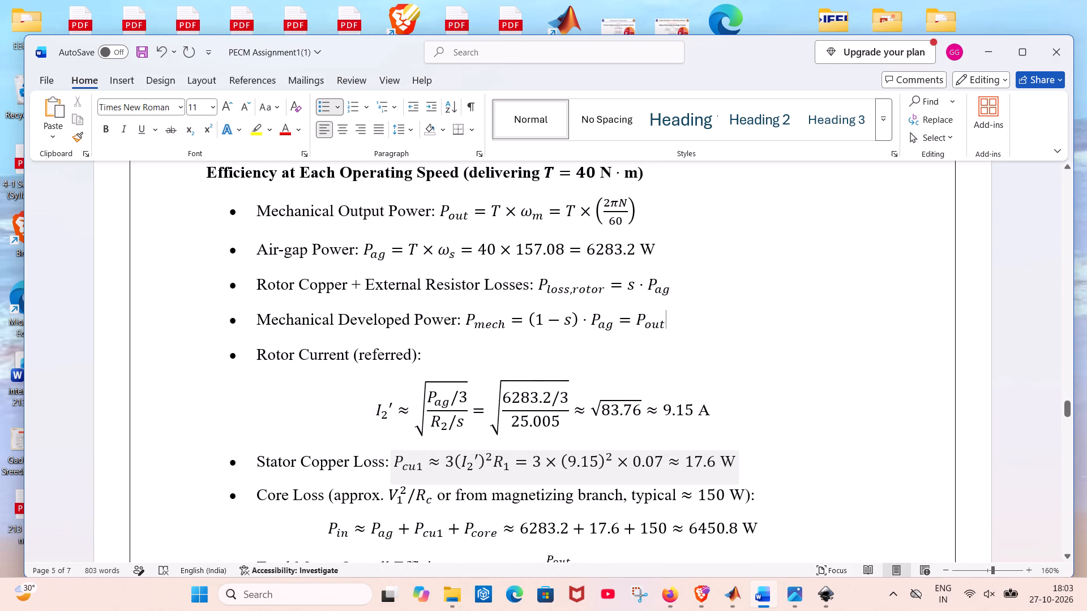
{"action": "left_click", "coordinate": [416, 358]}
{"action": "key", "text": "BackSpace"}
{"action": "key", "text": "BackSpace"}
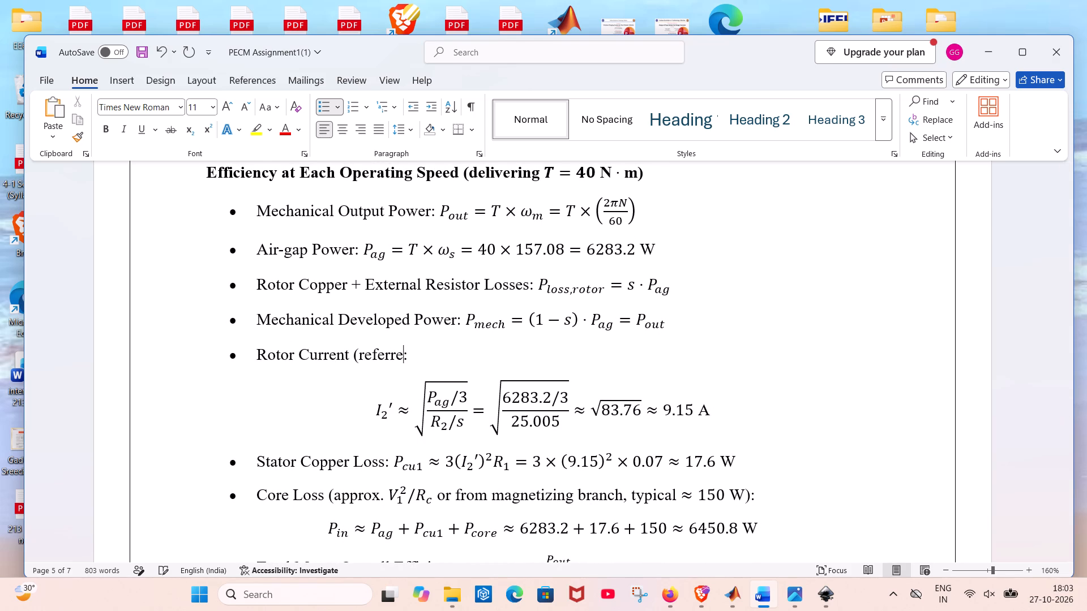
{"action": "key", "text": "BackSpace"}
{"action": "key", "text": "BackSpace"}
{"action": "key", "text": "BackSpace"}
{"action": "key", "text": "BackSpace"}
{"action": "key", "text": "BackSpace"}
{"action": "key", "text": "BackSpace"}
{"action": "key", "text": "BackSpace"}
{"action": "key", "text": "BackSpace"}
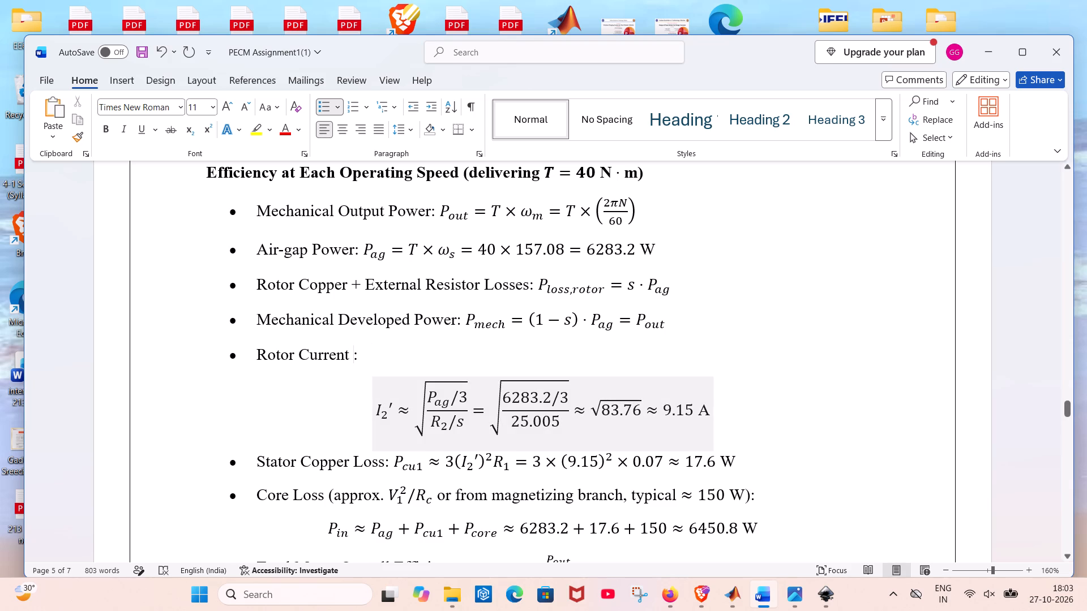
Delete the whole parenthetical about the approximation and the magnetizing branch from the Core Loss bullet, keeping "Core Loss" and its colon.
{"action": "scroll", "coordinate": [518, 403], "scroll_direction": "down", "scroll_amount": 1}
{"action": "left_click", "coordinate": [620, 388]}
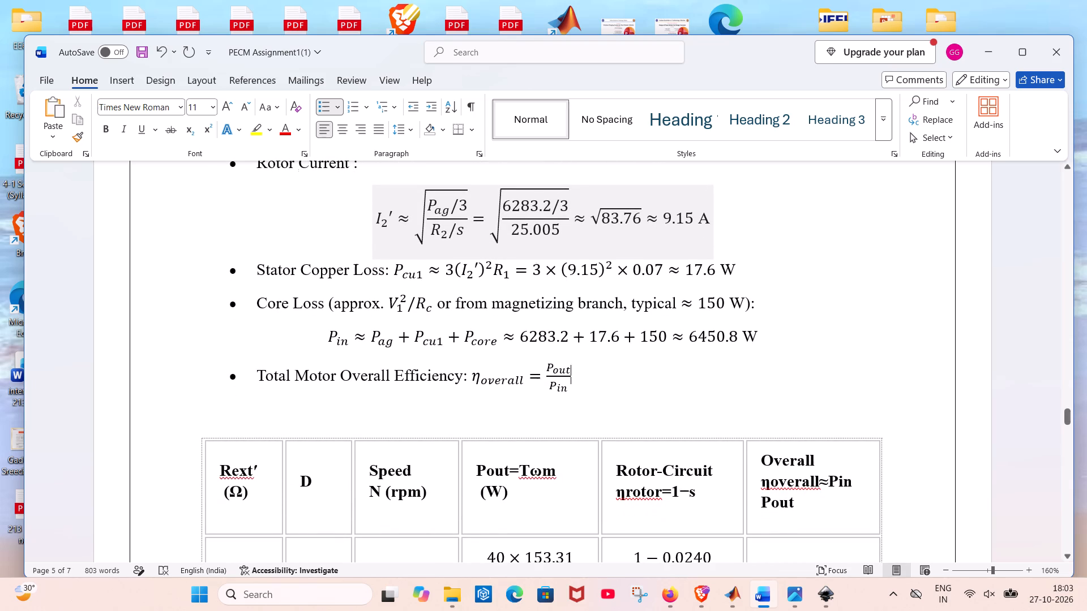
{"action": "left_click", "coordinate": [748, 305]}
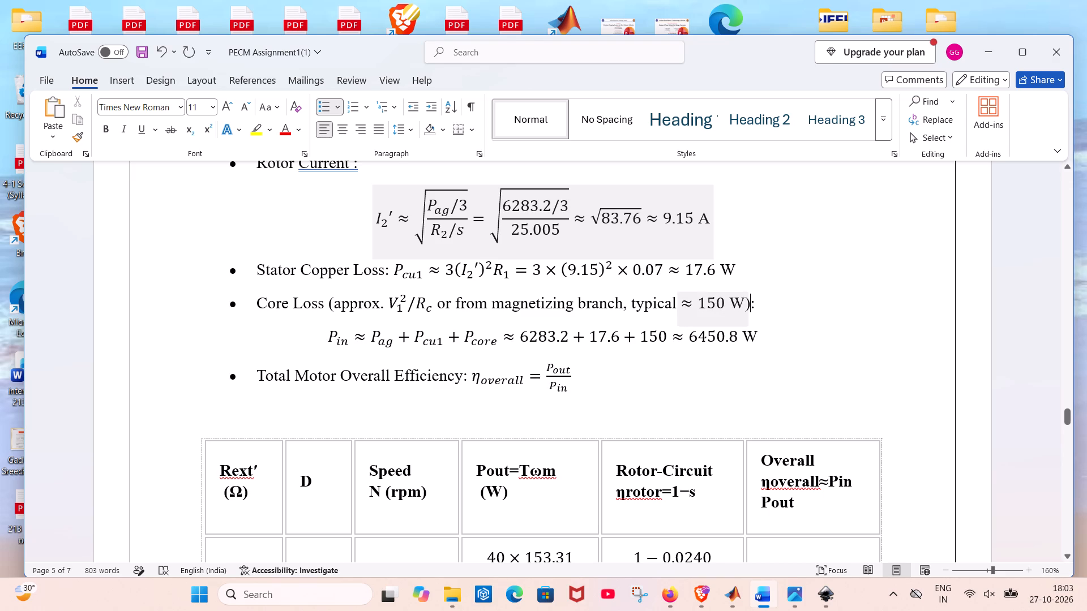
{"action": "key", "text": "BackSpace"}
{"action": "key", "text": "BackSpace"}
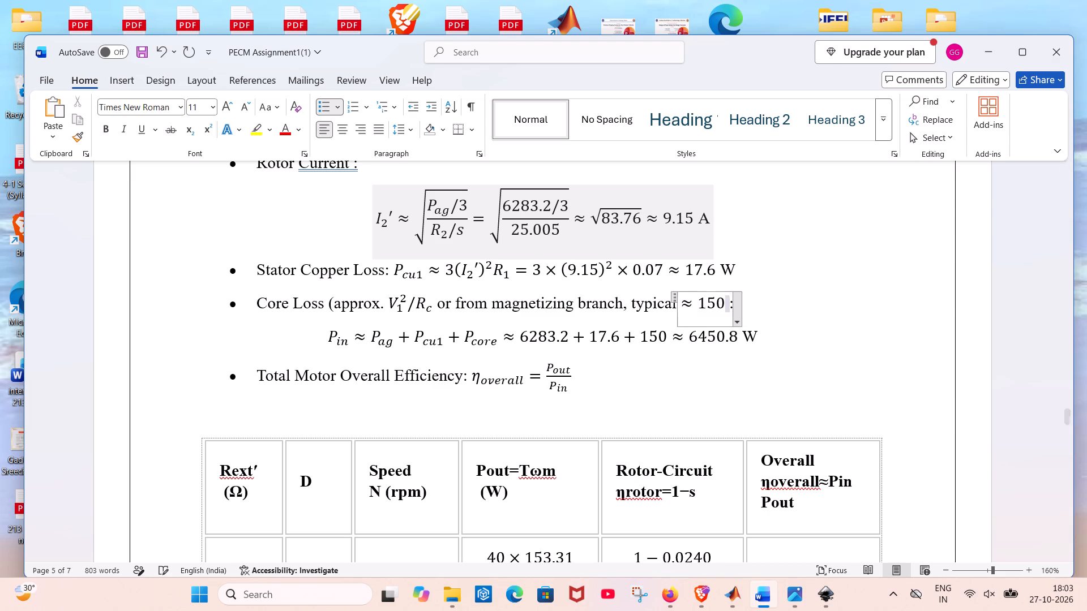
{"action": "key", "text": "BackSpace"}
{"action": "key", "text": "BackSpace"}
{"action": "key", "text": "BackSpace"}
{"action": "key", "text": "BackSpace"}
{"action": "key", "text": "BackSpace"}
{"action": "key", "text": "BackSpace"}
{"action": "key", "text": "BackSpace"}
{"action": "key", "text": "BackSpace"}
{"action": "key", "text": "BackSpace"}
{"action": "key", "text": "BackSpace"}
{"action": "key", "text": "BackSpace"}
{"action": "key", "text": "BackSpace"}
{"action": "key", "text": "BackSpace"}
{"action": "key", "text": "BackSpace"}
{"action": "key", "text": "BackSpace"}
{"action": "key", "text": "BackSpace"}
{"action": "key", "text": "BackSpace"}
{"action": "key", "text": "BackSpace"}
{"action": "key", "text": "BackSpace"}
{"action": "key", "text": "BackSpace"}
{"action": "key", "text": "BackSpace"}
{"action": "key", "text": "BackSpace"}
{"action": "key", "text": "BackSpace"}
{"action": "key", "text": "BackSpace"}
{"action": "key", "text": "BackSpace"}
{"action": "key", "text": "BackSpace"}
{"action": "key", "text": "BackSpace"}
{"action": "key", "text": "BackSpace"}
{"action": "key", "text": "BackSpace"}
{"action": "key", "text": "BackSpace"}
{"action": "key", "text": "BackSpace"}
{"action": "key", "text": "BackSpace"}
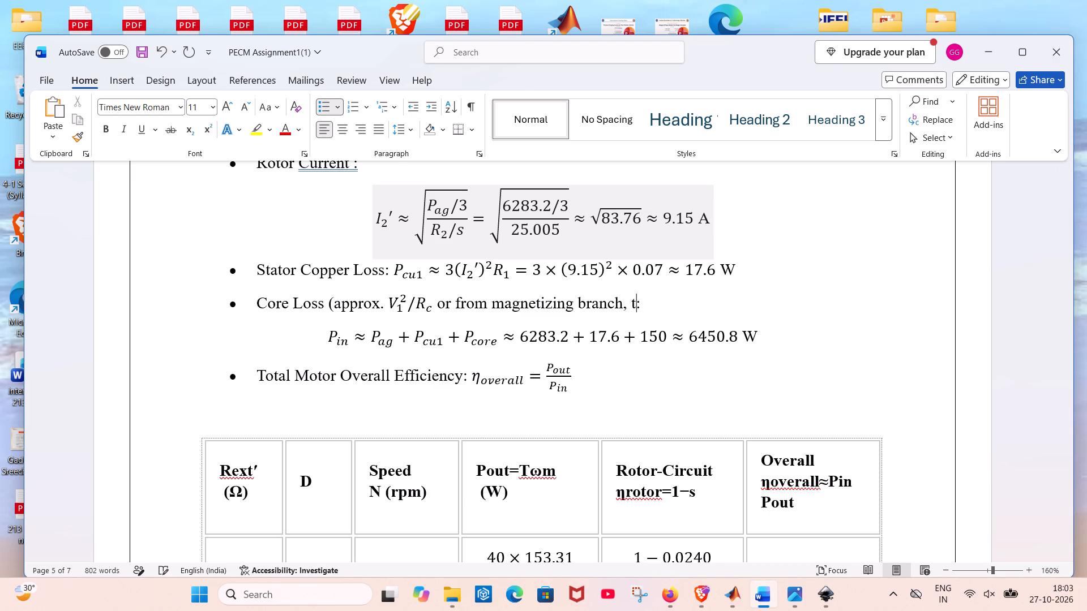
{"action": "key", "text": "BackSpace"}
{"action": "key", "text": "BackSpace"}
{"action": "key", "text": "BackSpace"}
{"action": "key", "text": "BackSpace"}
{"action": "key", "text": "BackSpace"}
{"action": "key", "text": "BackSpace"}
{"action": "key", "text": "BackSpace"}
{"action": "key", "text": "BackSpace"}
{"action": "key", "text": "BackSpace"}
{"action": "key", "text": "BackSpace"}
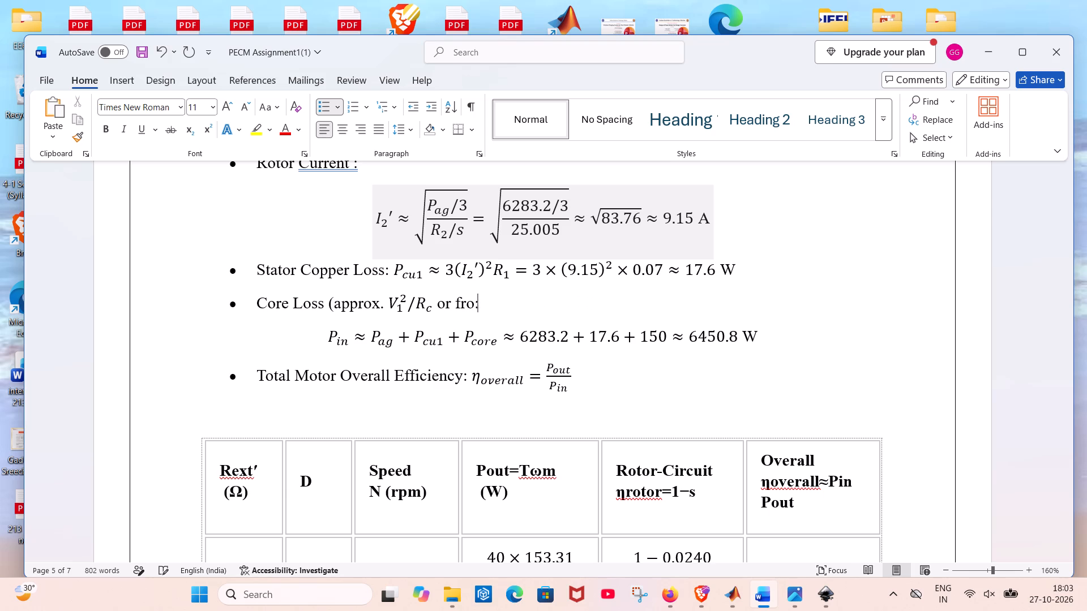
{"action": "key", "text": "BackSpace"}
{"action": "key", "text": "BackSpace"}
{"action": "key", "text": "BackSpace"}
{"action": "key", "text": "BackSpace"}
{"action": "key", "text": "BackSpace"}
{"action": "key", "text": "BackSpace"}
{"action": "key", "text": "BackSpace"}
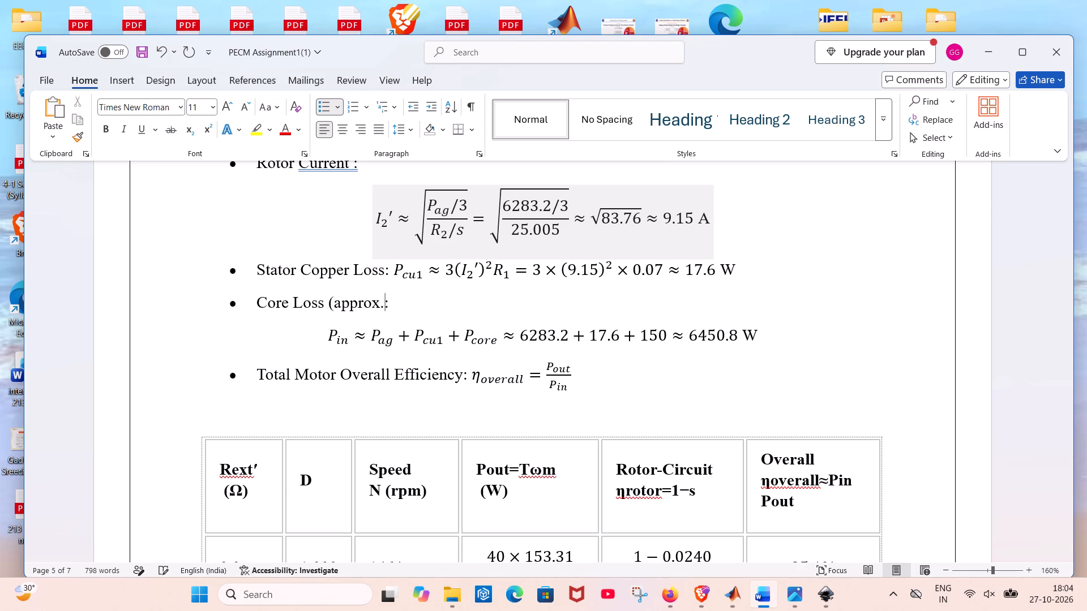
{"action": "key", "text": "BackSpace"}
{"action": "key", "text": "BackSpace"}
{"action": "key", "text": "BackSpace"}
{"action": "key", "text": "BackSpace"}
{"action": "key", "text": "BackSpace"}
{"action": "key", "text": "BackSpace"}
{"action": "key", "text": "BackSpace"}
{"action": "key", "text": "BackSpace"}
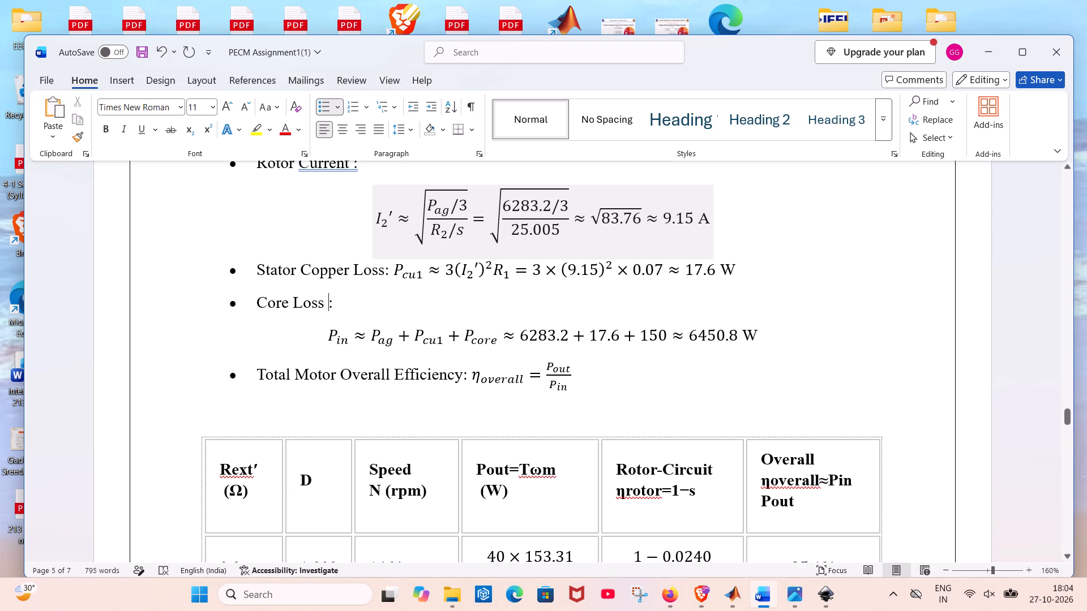
Review the shortened efficiency-calculation bullets in section 4 and the results table that follows them.
{"action": "left_click", "coordinate": [761, 282]}
{"action": "scroll", "coordinate": [761, 282], "scroll_direction": "up", "scroll_amount": 1}
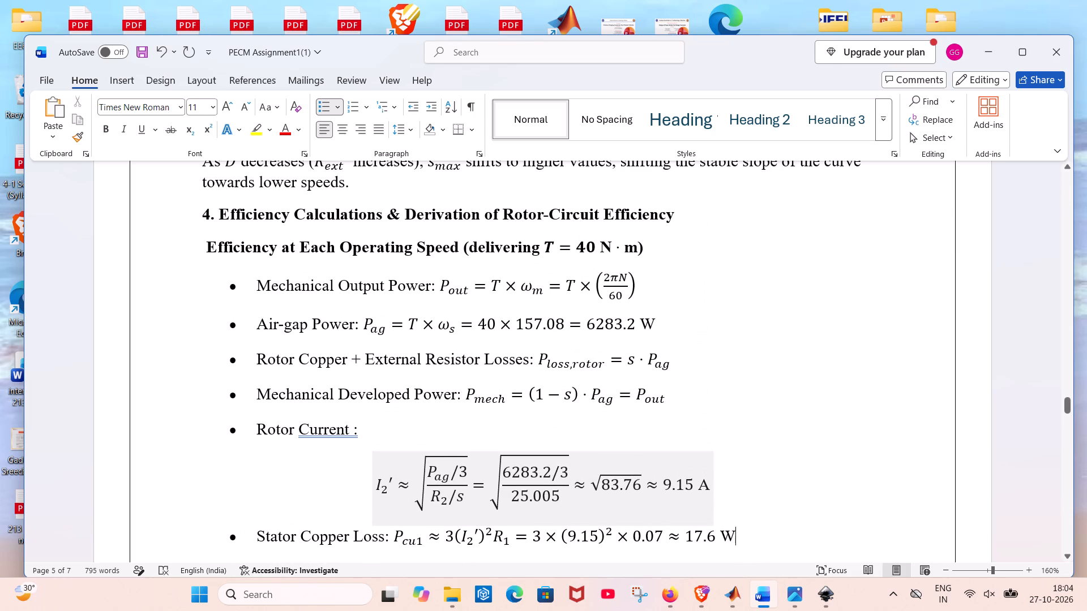
{"action": "left_click", "coordinate": [761, 282]}
{"action": "left_click", "coordinate": [706, 467]}
{"action": "left_click", "coordinate": [774, 421]}
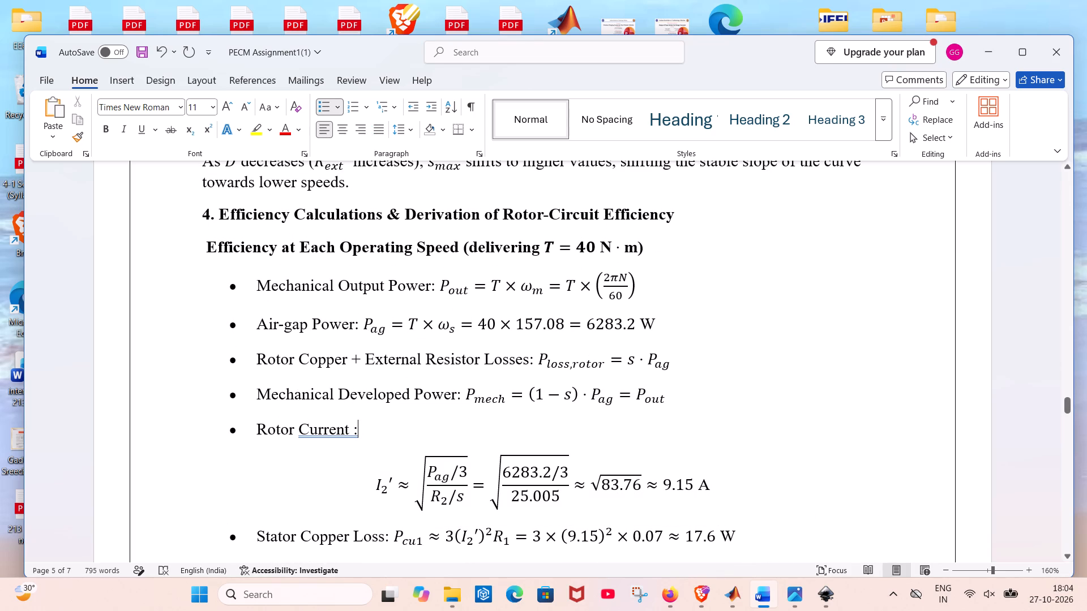
{"action": "scroll", "coordinate": [774, 421], "scroll_direction": "down", "scroll_amount": 1}
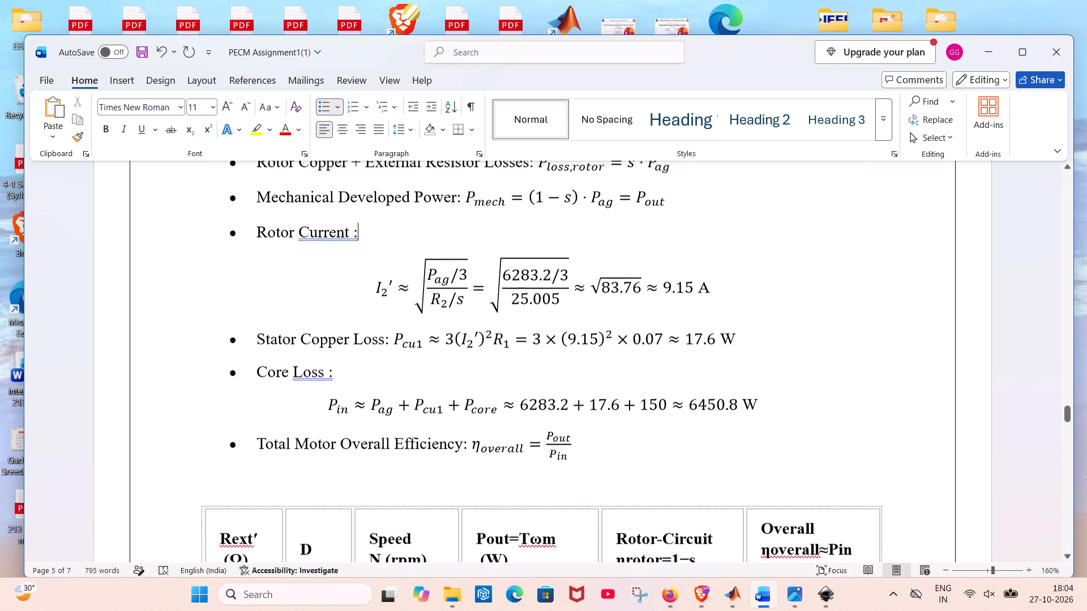
{"action": "scroll", "coordinate": [774, 421], "scroll_direction": "down", "scroll_amount": 2}
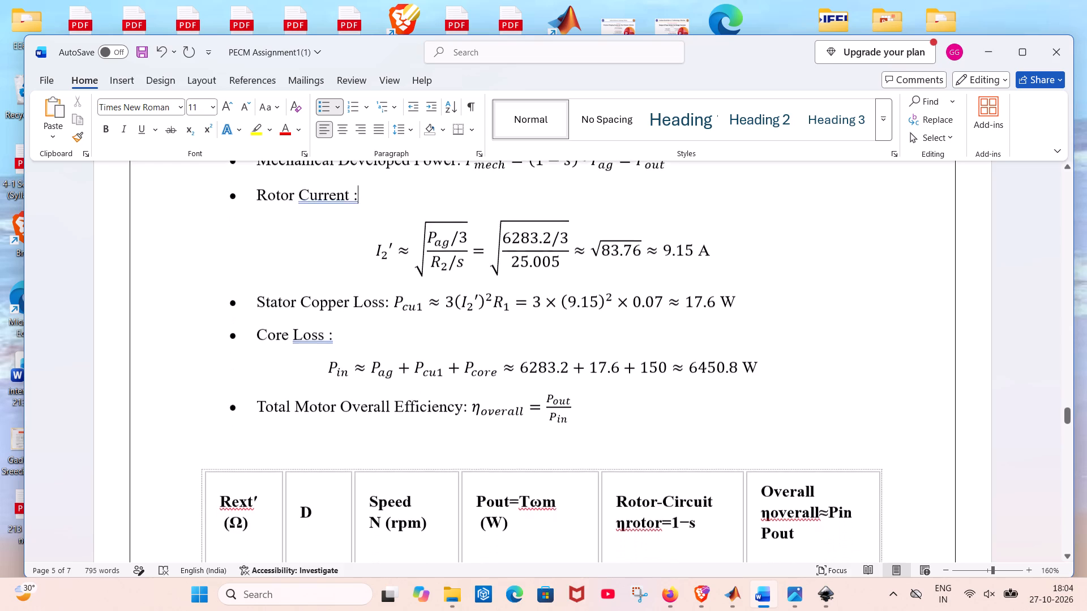
{"action": "scroll", "coordinate": [774, 421], "scroll_direction": "down", "scroll_amount": 1}
Delete "Open-Circuit" from the Standstill Rotor Line Voltage bullet in the given machine parameters on page 1.
{"action": "scroll", "coordinate": [774, 421], "scroll_direction": "up", "scroll_amount": 18}
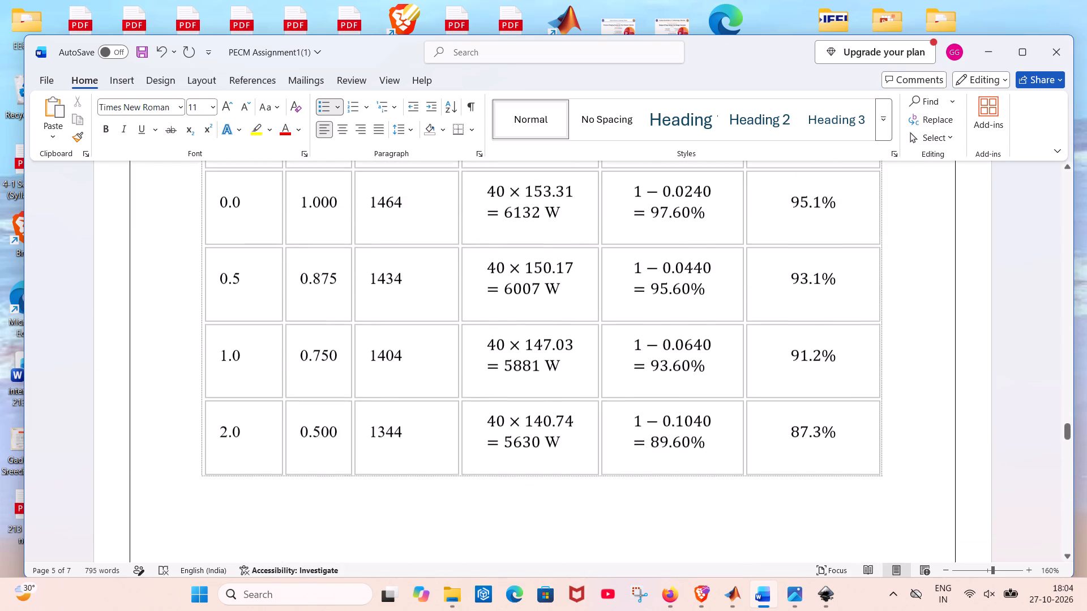
{"action": "scroll", "coordinate": [774, 421], "scroll_direction": "up", "scroll_amount": 17}
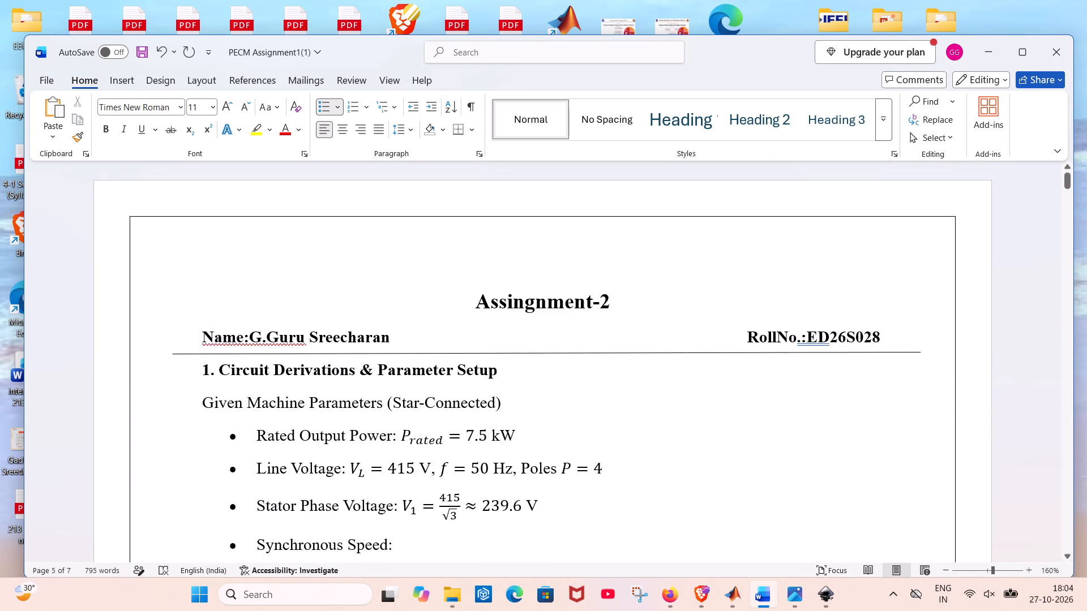
{"action": "scroll", "coordinate": [774, 421], "scroll_direction": "down", "scroll_amount": 1}
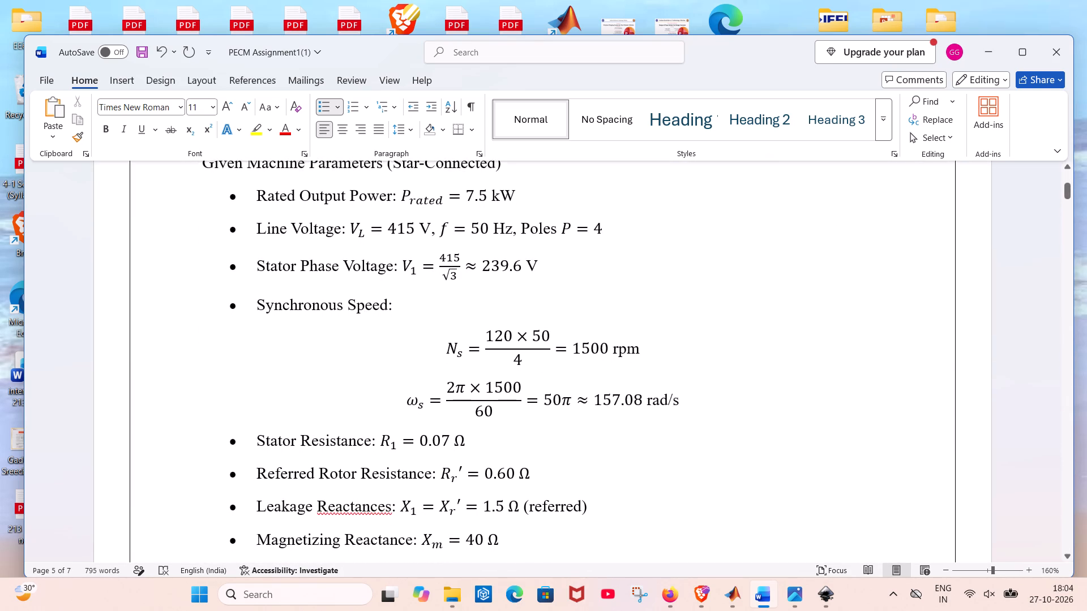
{"action": "scroll", "coordinate": [774, 421], "scroll_direction": "down", "scroll_amount": 1}
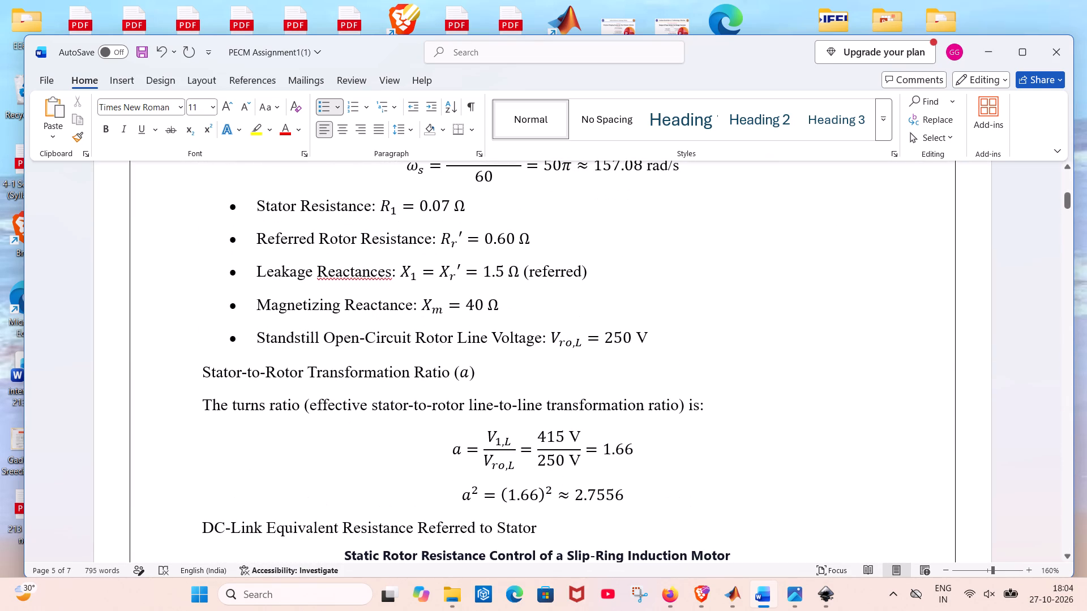
{"action": "scroll", "coordinate": [774, 421], "scroll_direction": "down", "scroll_amount": 1}
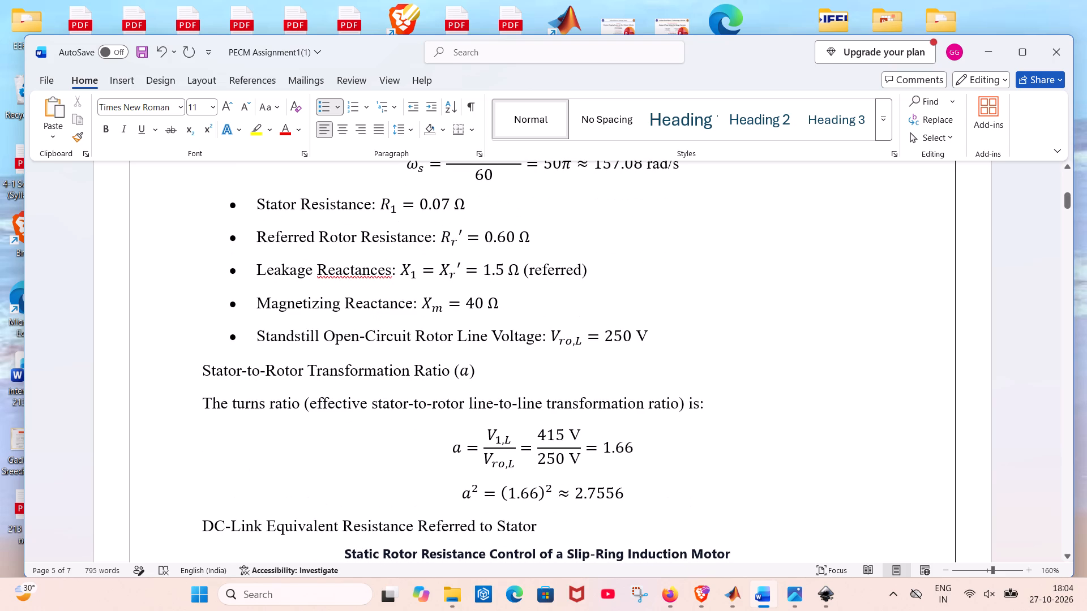
{"action": "scroll", "coordinate": [774, 421], "scroll_direction": "down", "scroll_amount": 1}
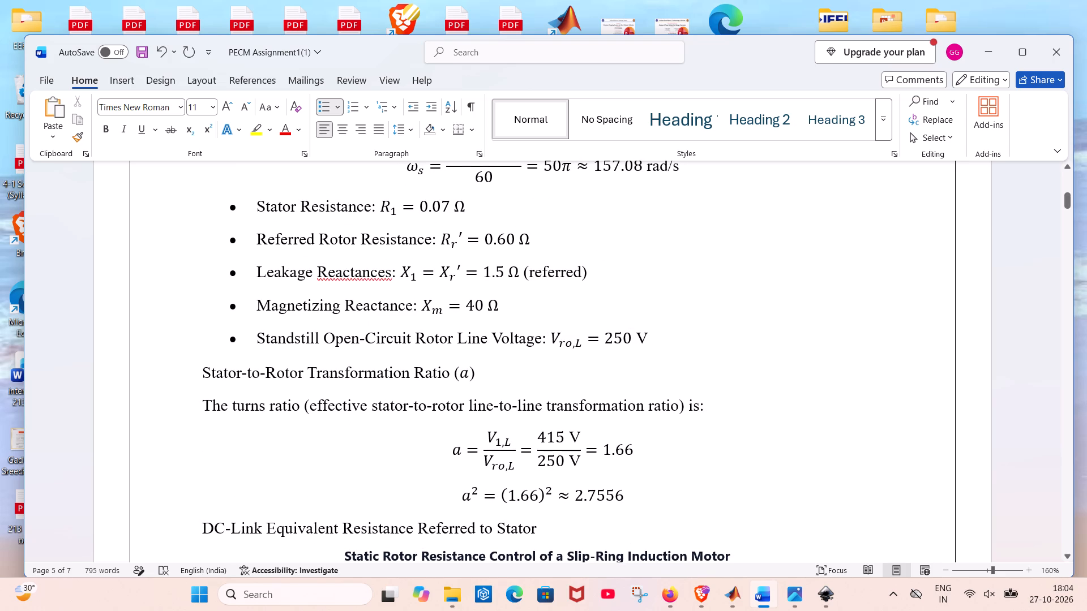
{"action": "left_click", "coordinate": [414, 333]}
{"action": "key", "text": "BackSpace"}
{"action": "key", "text": "BackSpace"}
{"action": "key", "text": "BackSpace"}
{"action": "key", "text": "BackSpace"}
{"action": "key", "text": "BackSpace"}
{"action": "key", "text": "BackSpace"}
{"action": "key", "text": "BackSpace"}
{"action": "key", "text": "BackSpace"}
{"action": "key", "text": "BackSpace"}
{"action": "key", "text": "BackSpace"}
{"action": "key", "text": "BackSpace"}
{"action": "key", "text": "BackSpace"}
{"action": "key", "text": "BackSpace"}
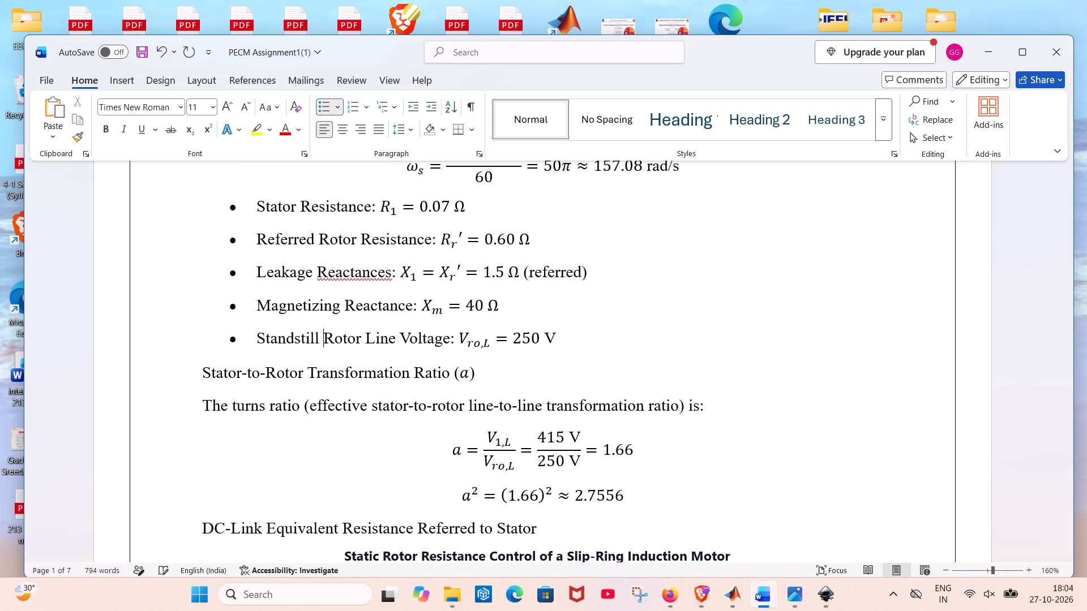
Delete "Standstill" from the Rotor Line Voltage bullet in the given machine parameters on page 1.
{"action": "key", "text": "BackSpace"}
{"action": "key", "text": "BackSpace"}
{"action": "key", "text": "BackSpace"}
{"action": "key", "text": "BackSpace"}
{"action": "key", "text": "BackSpace"}
{"action": "key", "text": "BackSpace"}
{"action": "key", "text": "BackSpace"}
{"action": "key", "text": "BackSpace"}
{"action": "key", "text": "BackSpace"}
{"action": "key", "text": "BackSpace"}
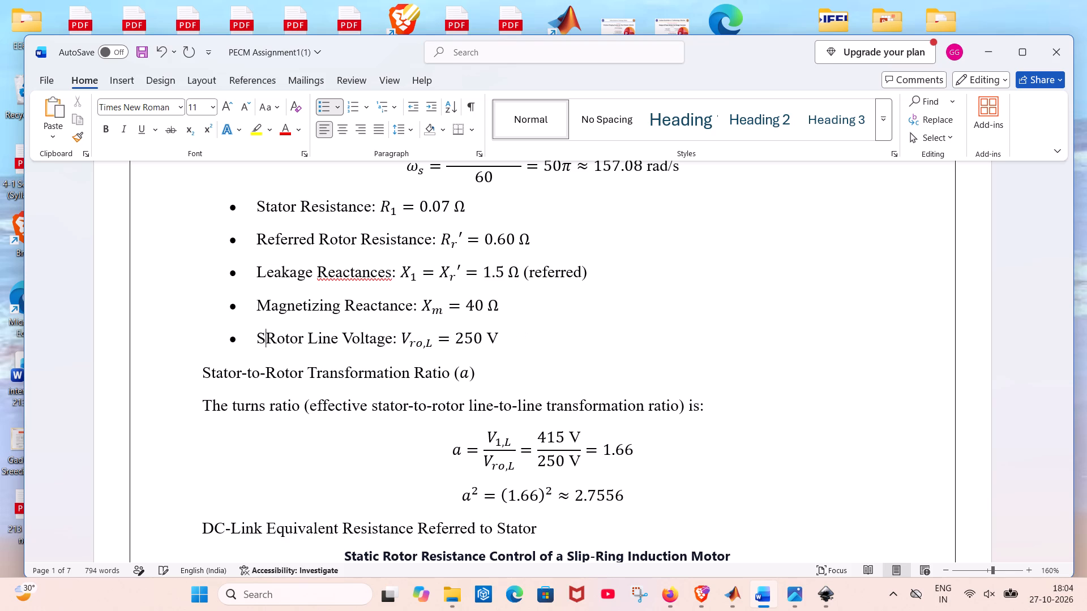
{"action": "key", "text": "BackSpace"}
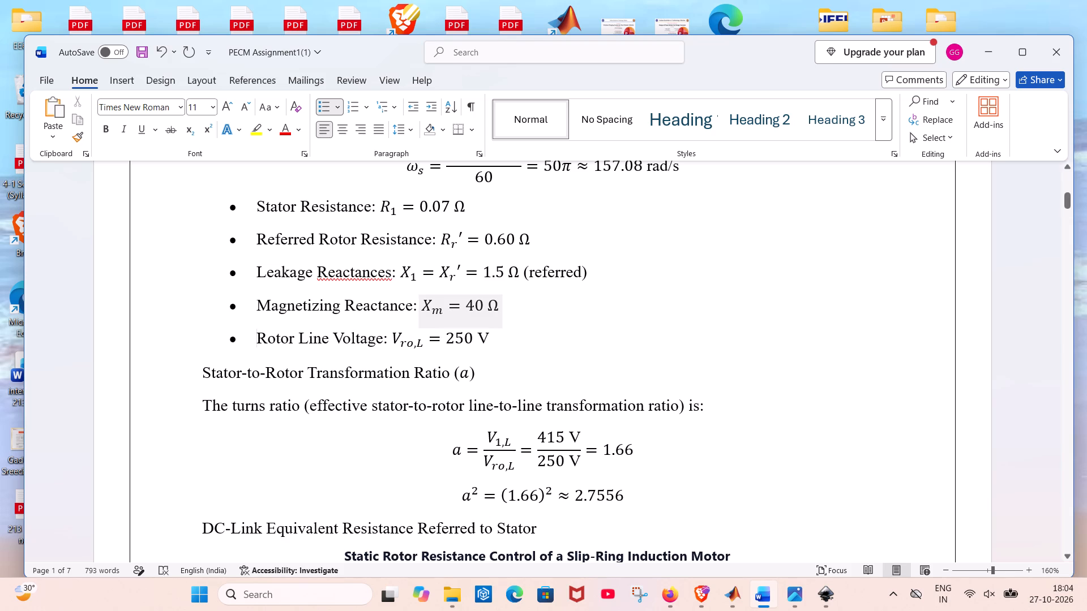
Review the transformation ratio section and the circuit diagram with its formula box on page 1.
{"action": "scroll", "coordinate": [442, 310], "scroll_direction": "up", "scroll_amount": 1}
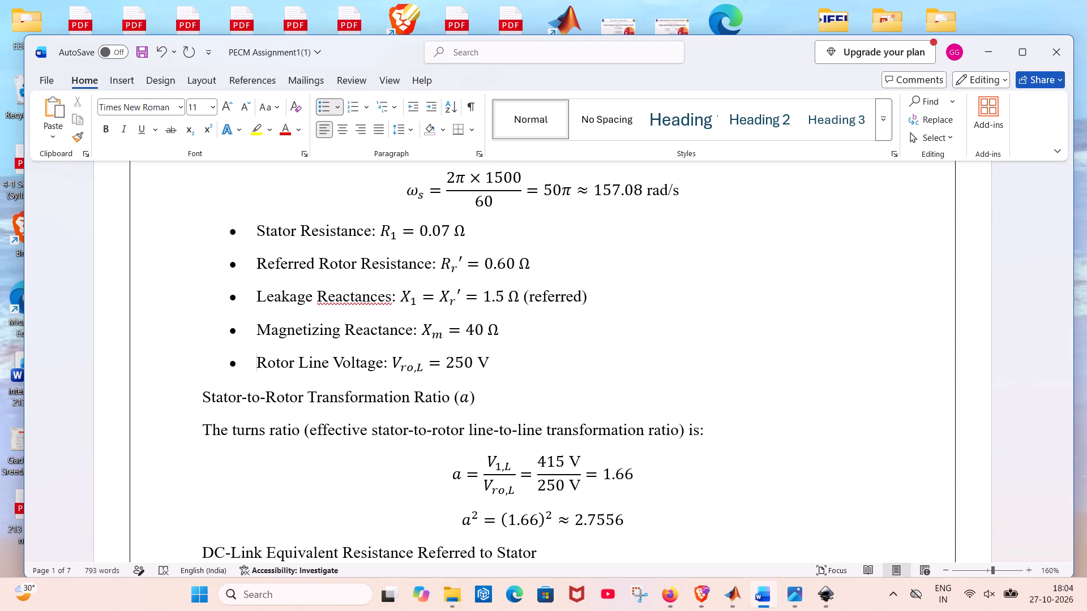
{"action": "scroll", "coordinate": [399, 324], "scroll_direction": "down", "scroll_amount": 2}
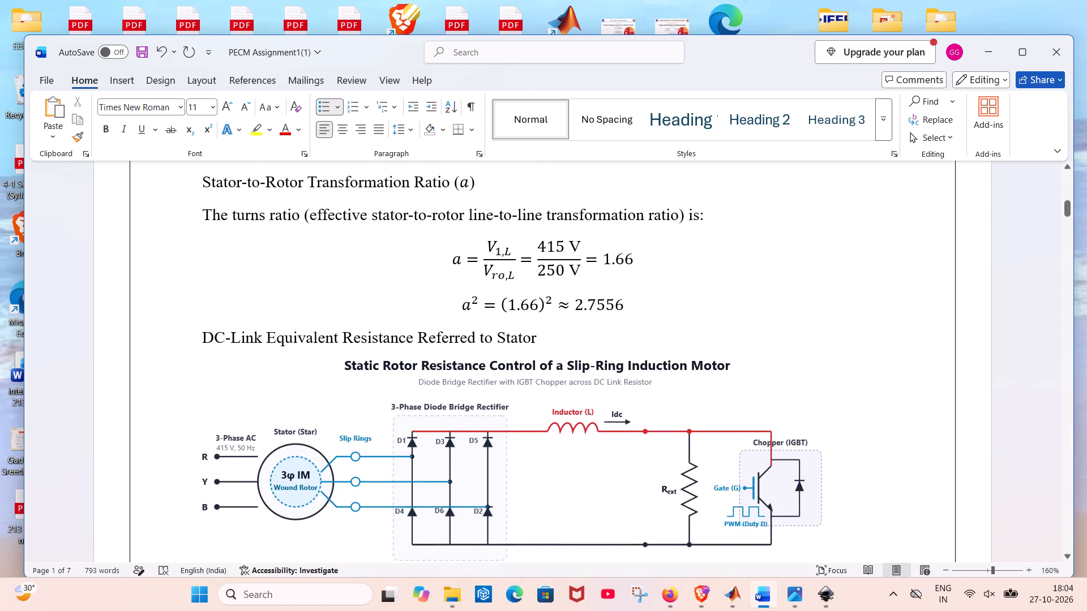
{"action": "scroll", "coordinate": [399, 324], "scroll_direction": "down", "scroll_amount": 2}
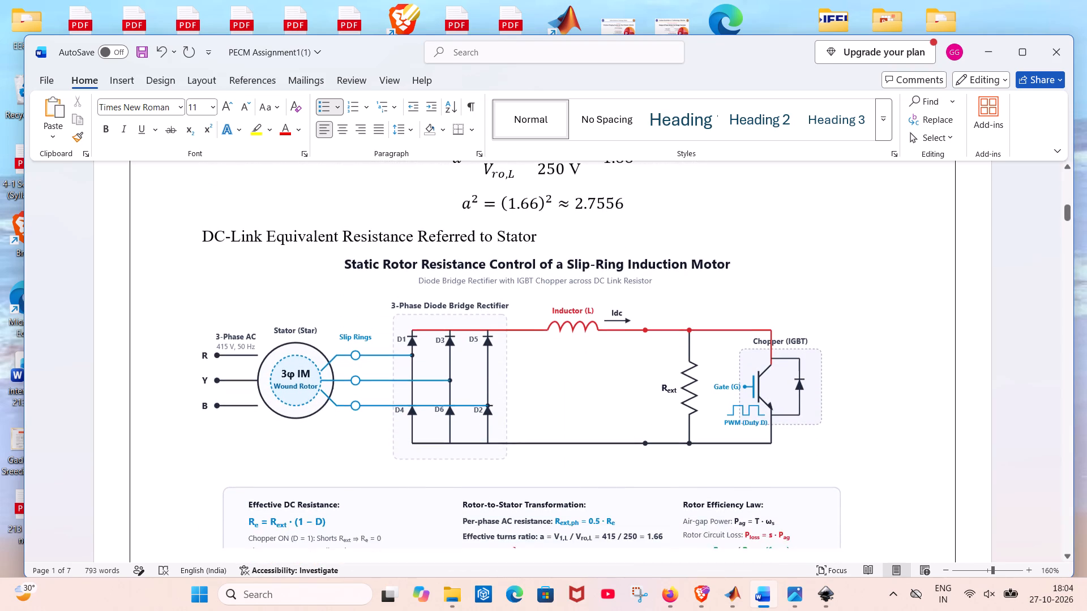
{"action": "scroll", "coordinate": [399, 324], "scroll_direction": "down", "scroll_amount": 2}
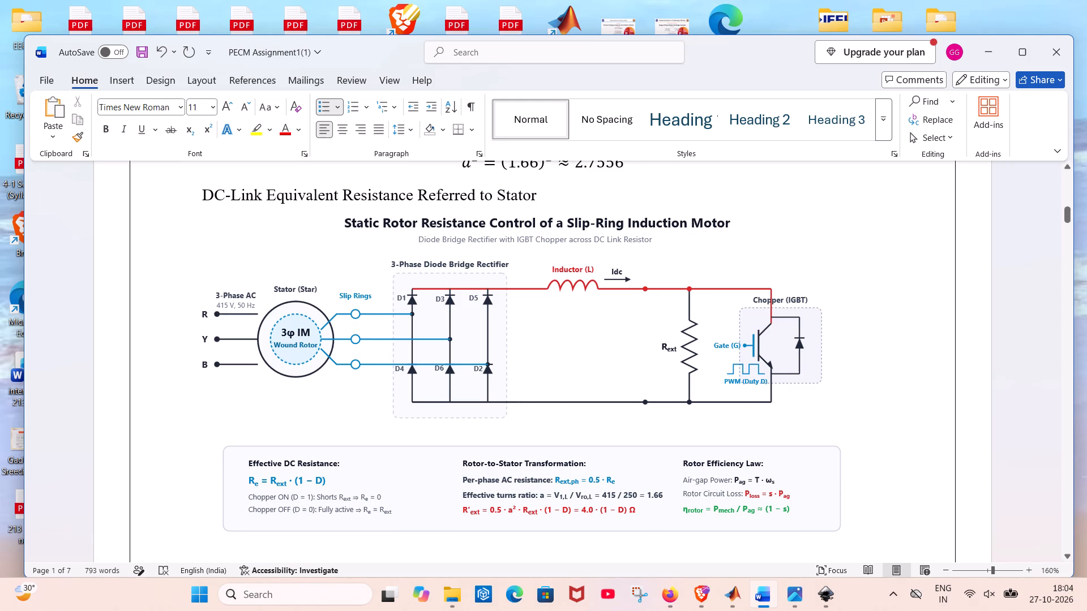
{"action": "scroll", "coordinate": [399, 324], "scroll_direction": "down", "scroll_amount": 2}
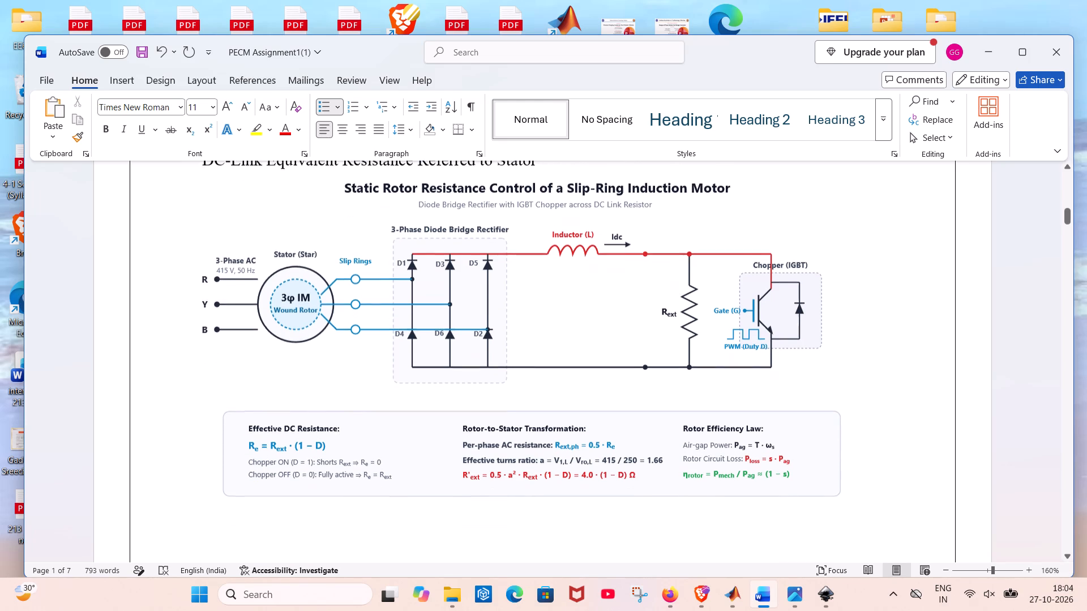
{"action": "scroll", "coordinate": [399, 324], "scroll_direction": "down", "scroll_amount": 1}
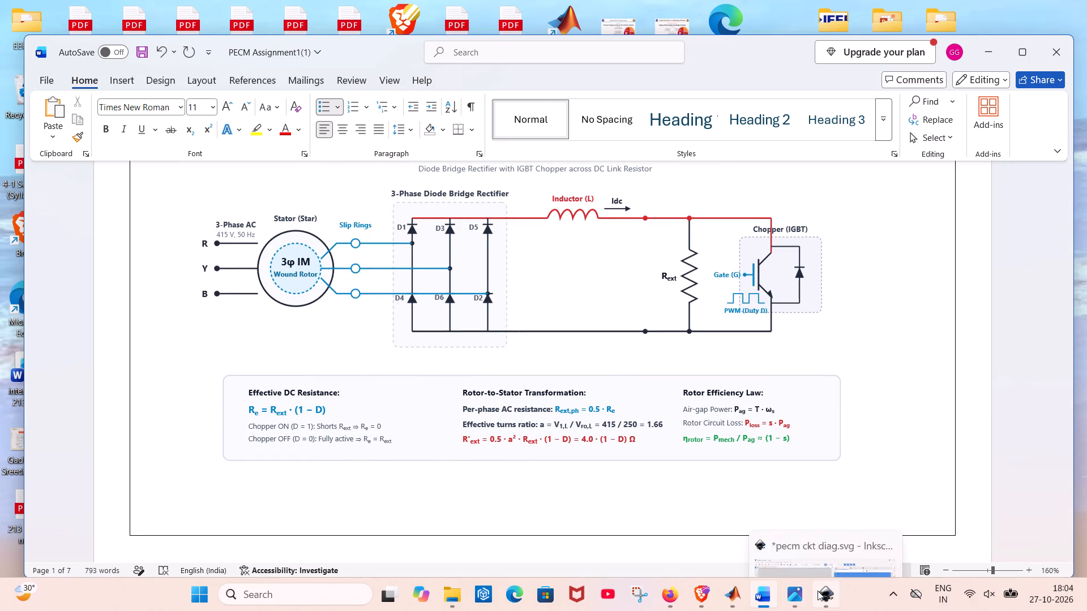
Switch to the pecm ckt diag.svg drawing in Inkscape and delete the whole grouped formula box beneath the circuit.
{"action": "left_click", "coordinate": [818, 546]}
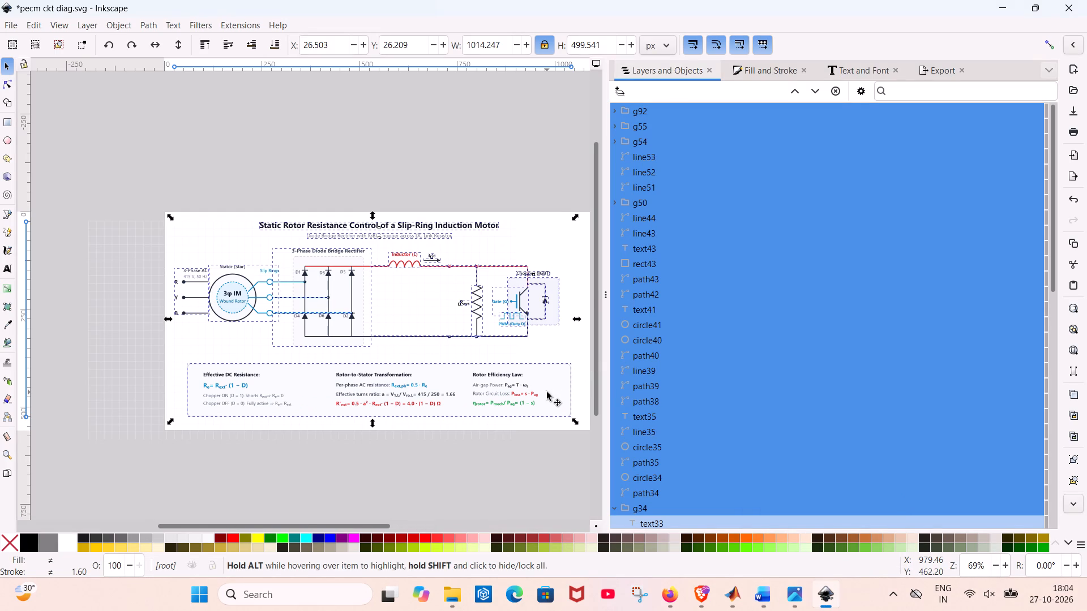
{"action": "left_click", "coordinate": [547, 392]}
{"action": "left_click", "coordinate": [547, 392]}
{"action": "left_click", "coordinate": [547, 392]}
{"action": "left_click", "coordinate": [547, 392]}
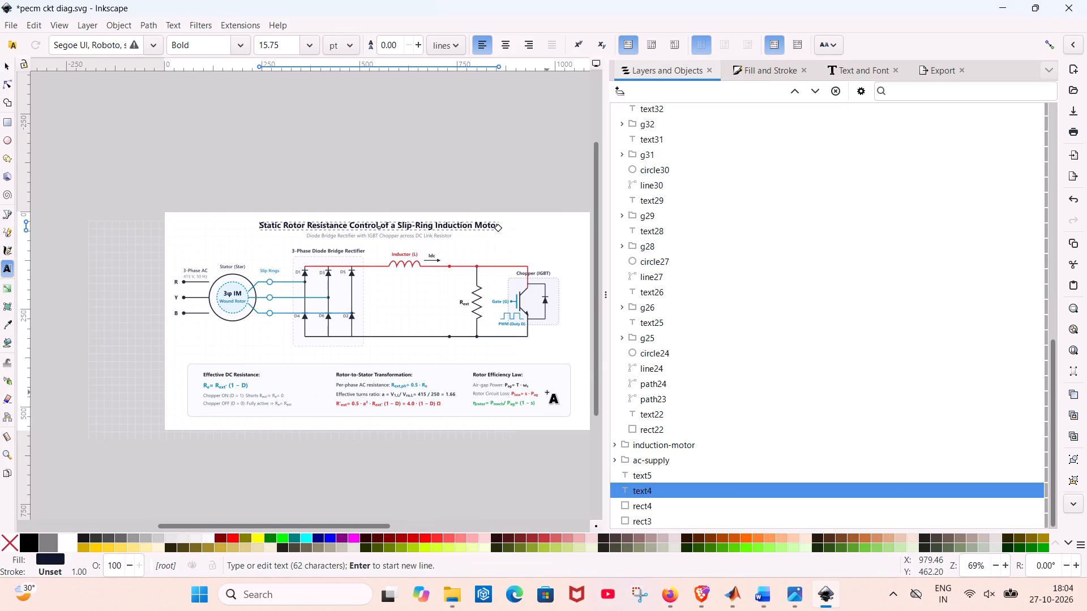
{"action": "left_click", "coordinate": [531, 405]}
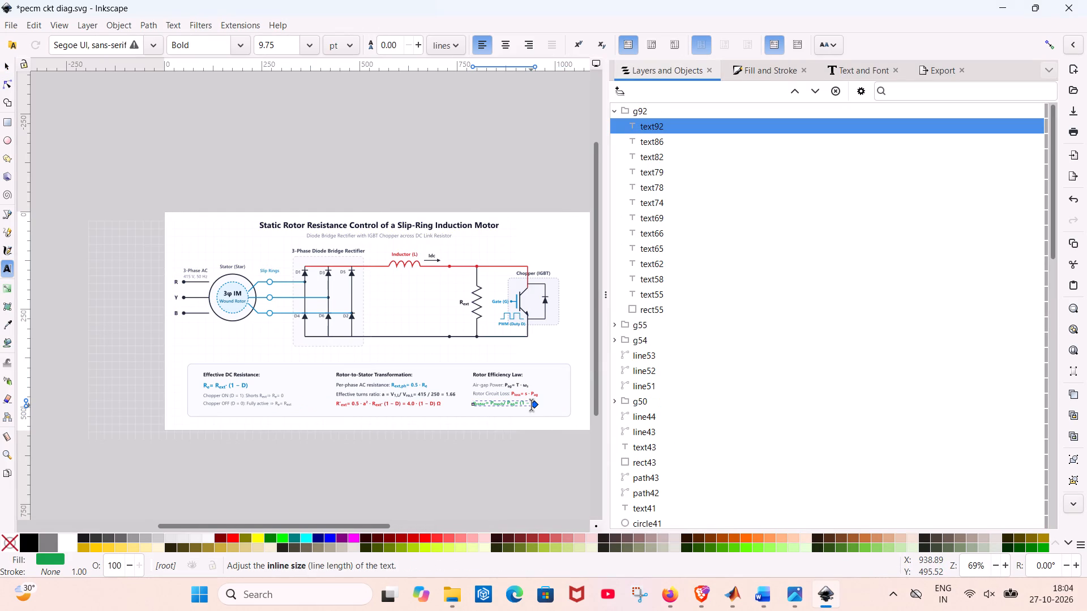
{"action": "left_click", "coordinate": [530, 385]}
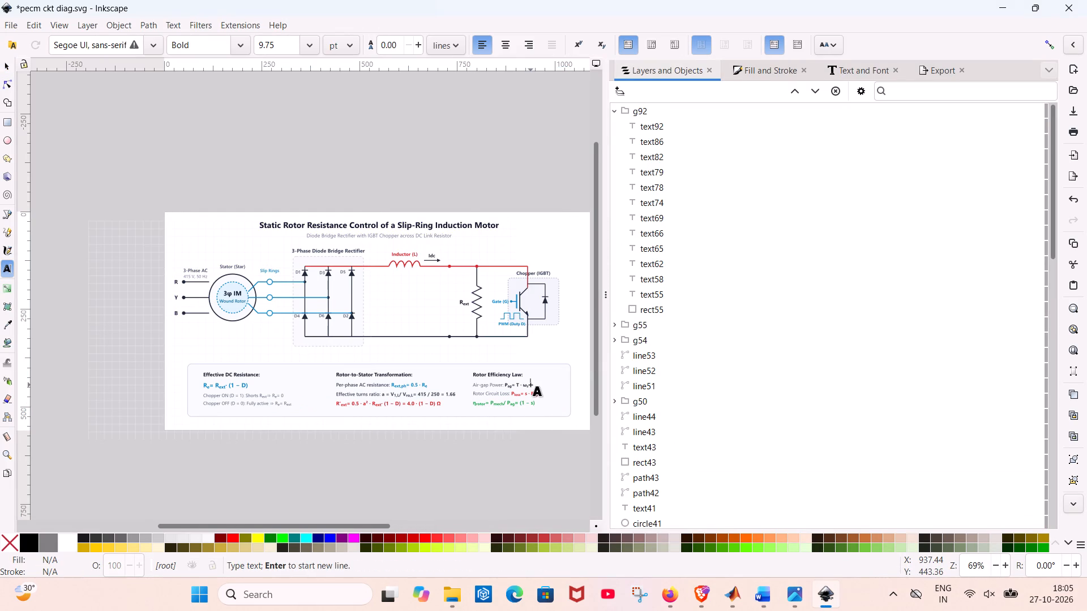
{"action": "left_click", "coordinate": [5, 67]}
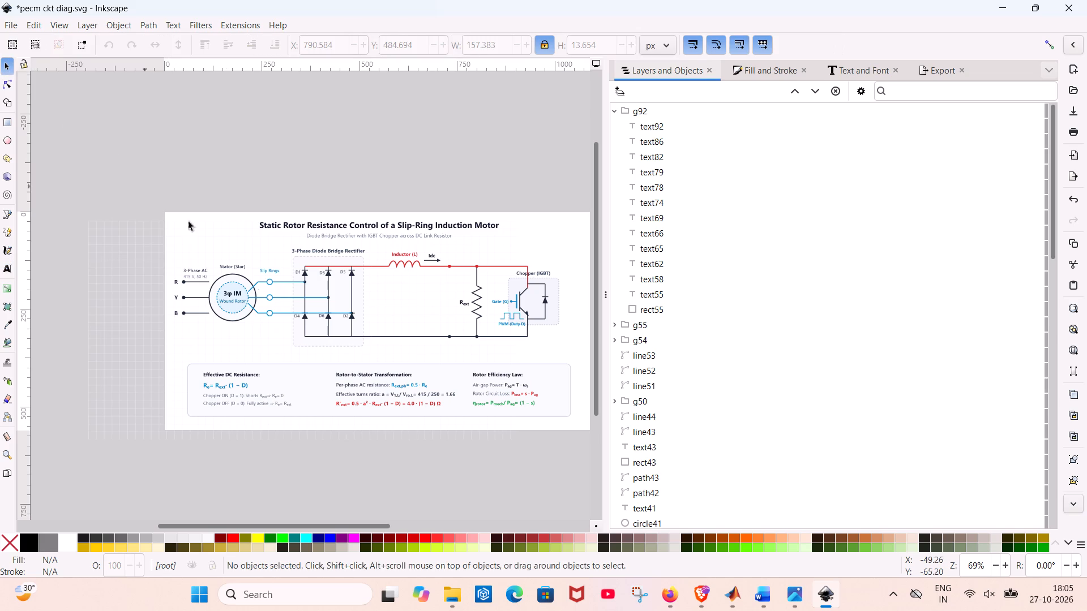
{"action": "left_click", "coordinate": [356, 372]}
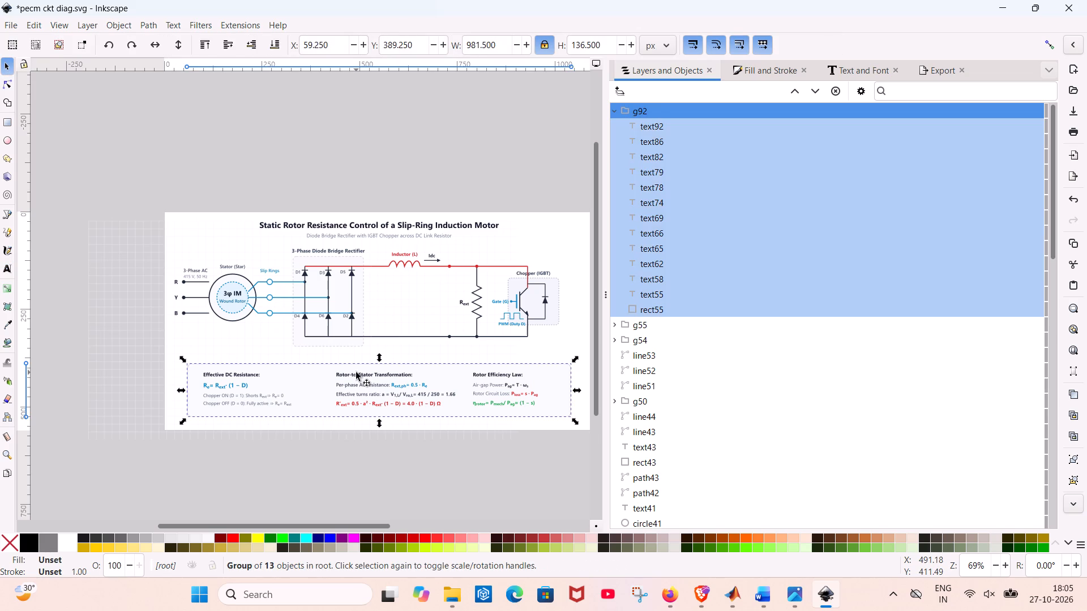
{"action": "key", "text": "Delete"}
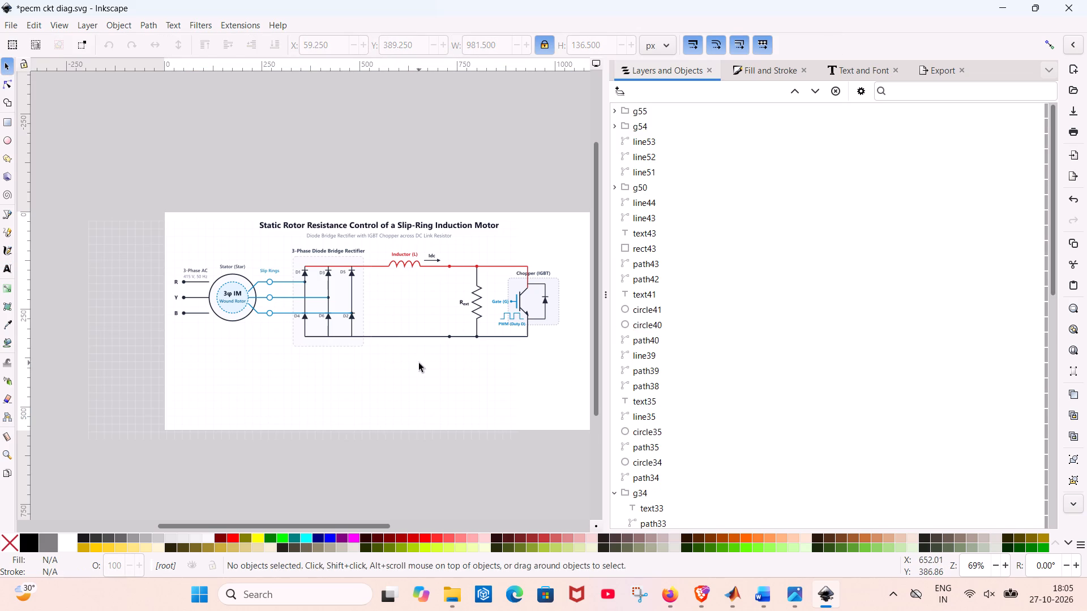
Move the "Chopper (IGBT)" label sideways by about 40 px so it clears the red DC-link line.
{"action": "scroll", "coordinate": [482, 309], "scroll_direction": "up", "scroll_amount": 2, "text": "ctrl"}
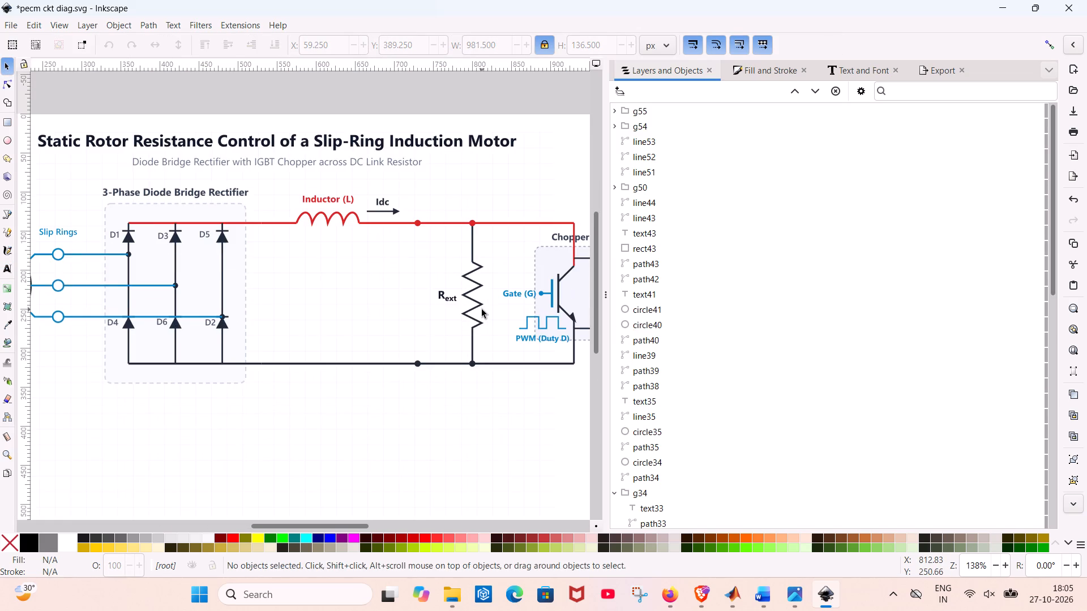
{"action": "scroll", "coordinate": [482, 309], "scroll_direction": "up", "scroll_amount": 1}
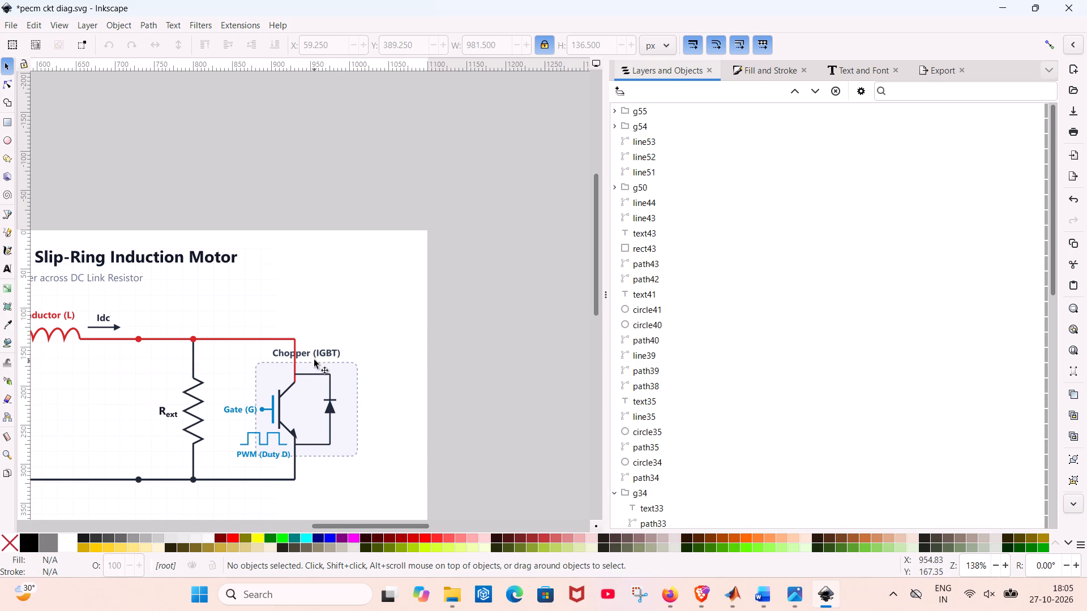
{"action": "left_click", "coordinate": [323, 352]}
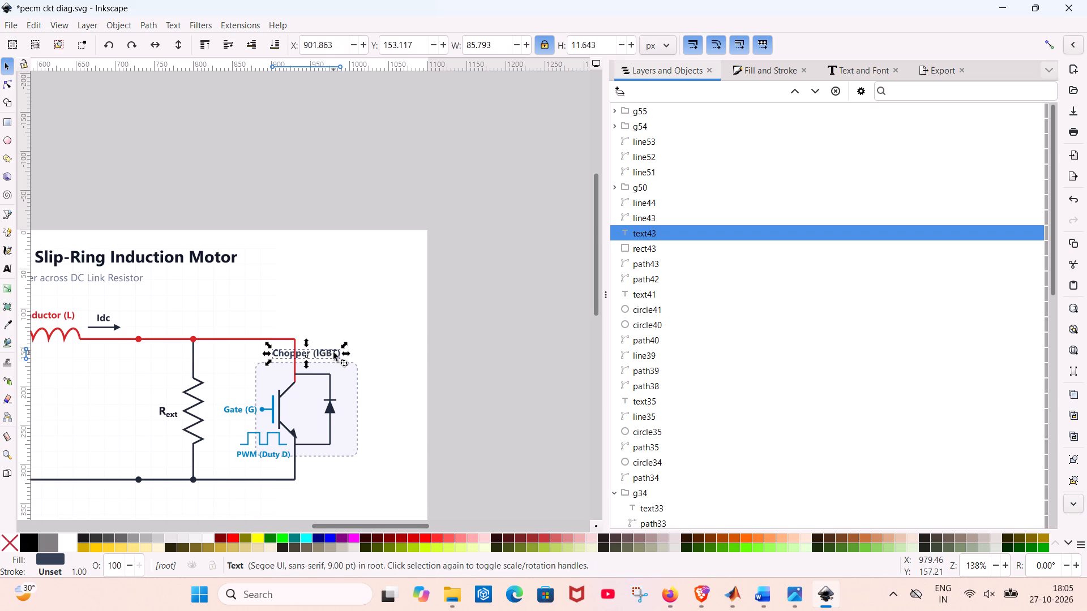
{"action": "left_click_drag", "start_coordinate": [333, 352], "coordinate": [371, 351]}
Delete the subtitle "Diode Bridge Rectifier with IGBT Chopper across DC Link Resistor" under the diagram title.
{"action": "scroll", "coordinate": [371, 351], "scroll_direction": "right", "scroll_amount": 1}
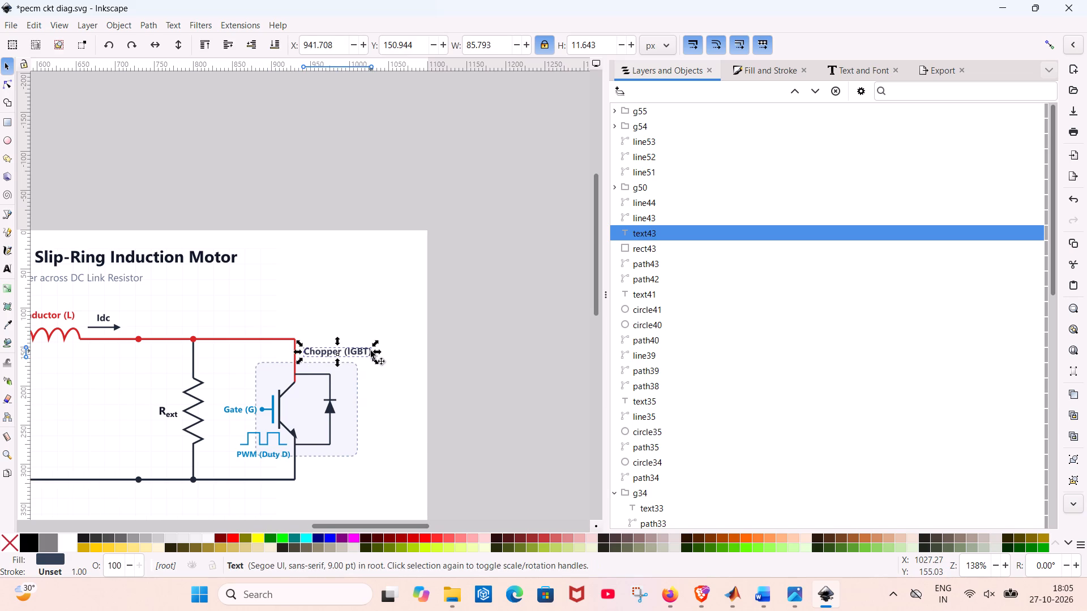
{"action": "scroll", "coordinate": [371, 351], "scroll_direction": "right", "scroll_amount": 2}
{"action": "scroll", "coordinate": [371, 351], "scroll_direction": "left", "scroll_amount": 1}
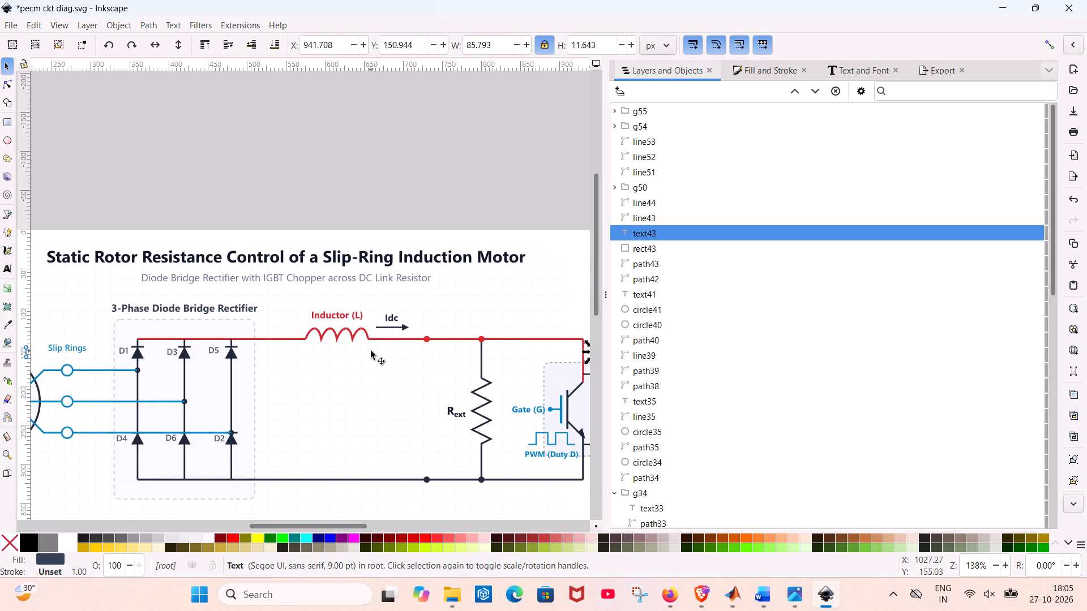
{"action": "scroll", "coordinate": [371, 351], "scroll_direction": "down", "scroll_amount": 2, "text": "ctrl"}
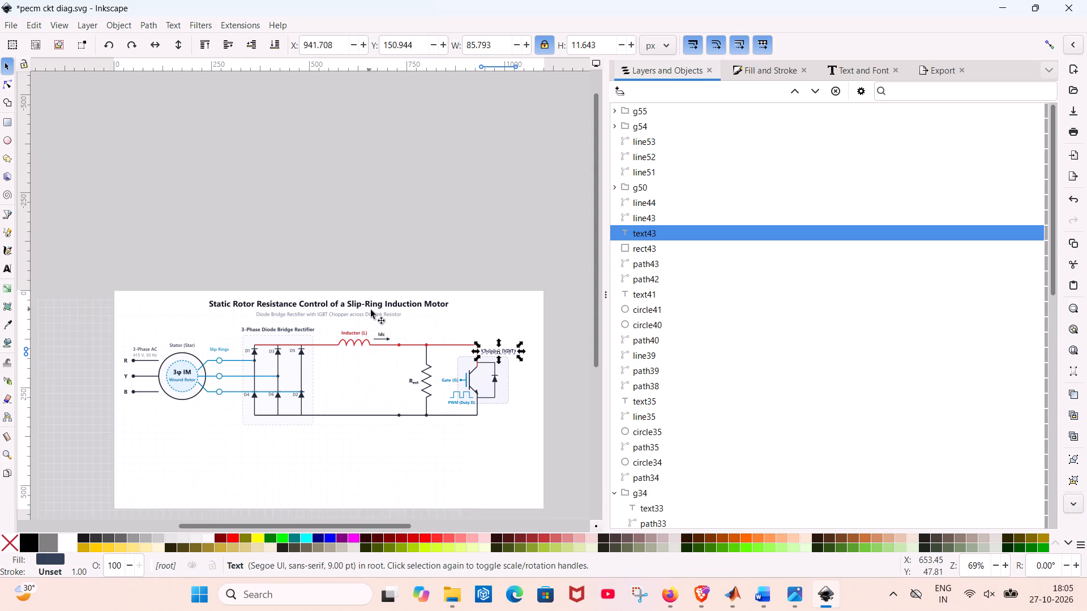
{"action": "left_click", "coordinate": [373, 316]}
{"action": "scroll", "coordinate": [373, 316], "scroll_direction": "up", "scroll_amount": 2, "text": "ctrl"}
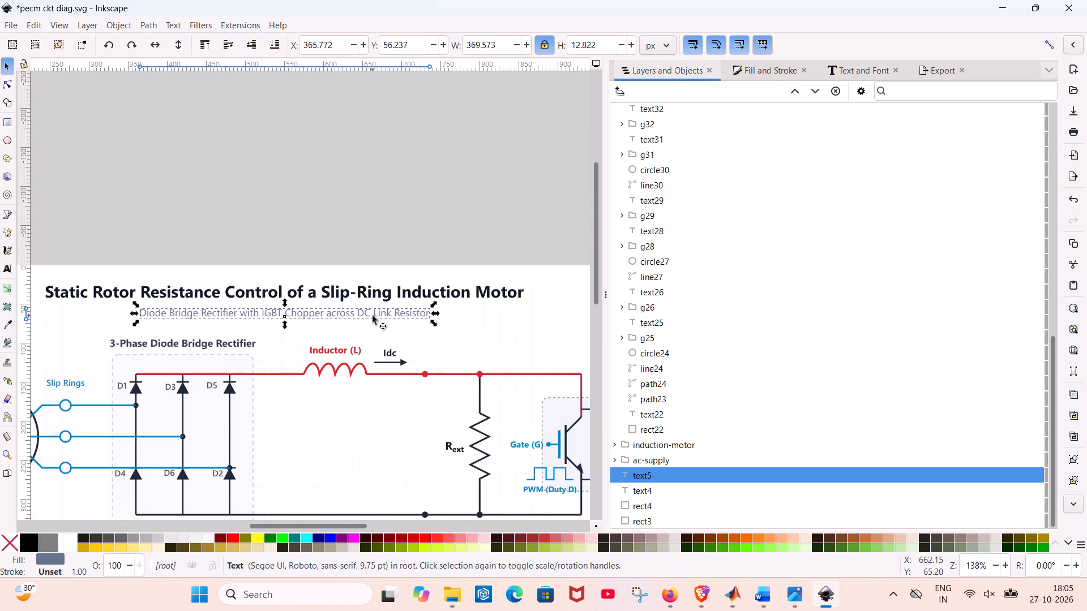
{"action": "key", "text": "Delete"}
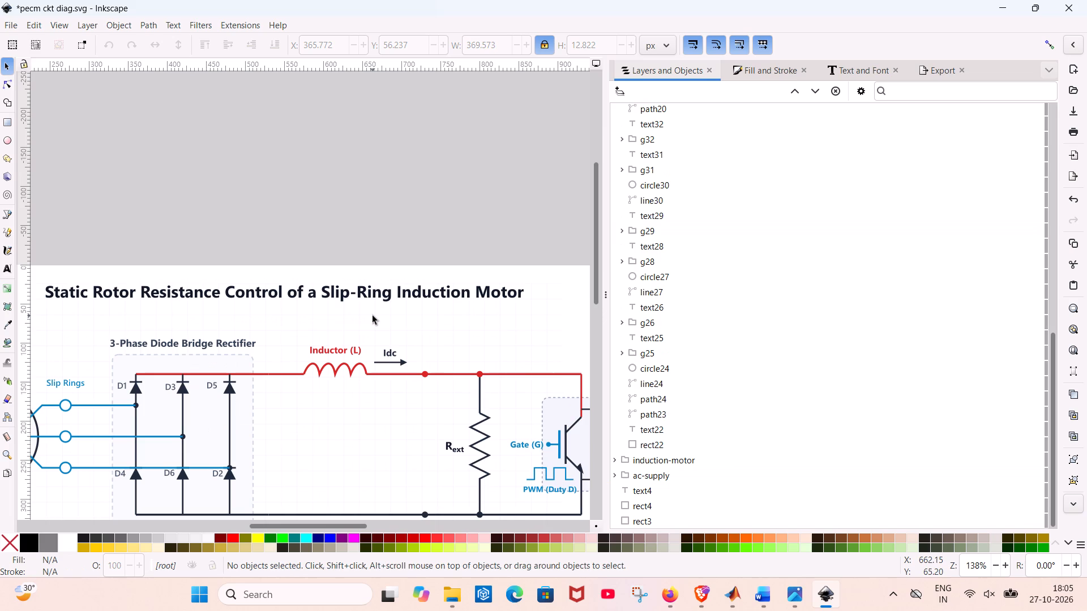
Move the grid-pattern background rectangle onto the white page, at about X -1.4 px, Y 6.2 px.
{"action": "scroll", "coordinate": [395, 268], "scroll_direction": "down", "scroll_amount": 2, "text": "ctrl"}
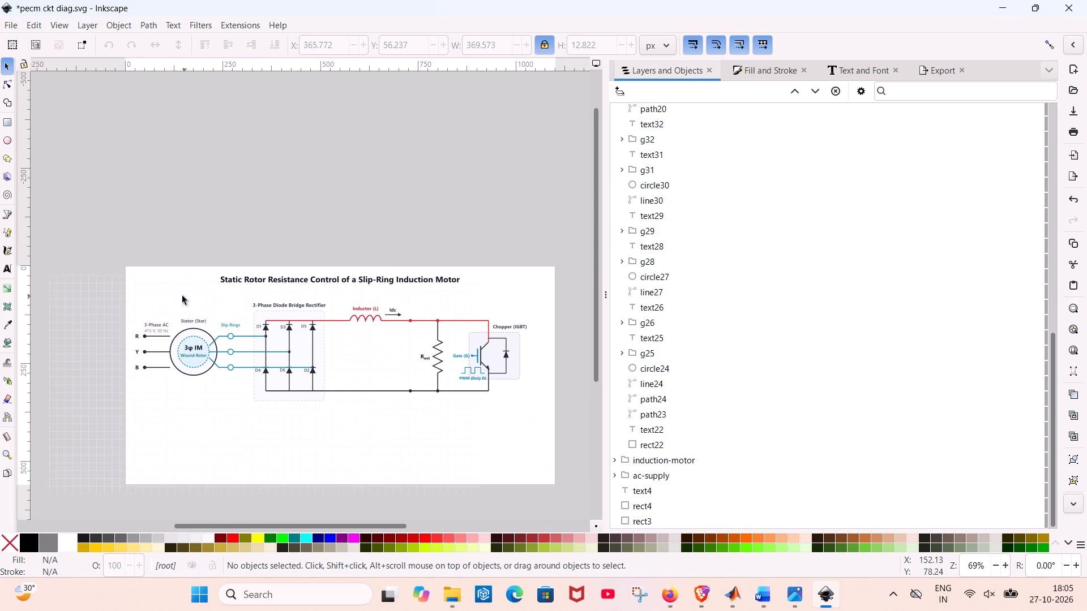
{"action": "left_click_drag", "start_coordinate": [128, 282], "coordinate": [230, 295]}
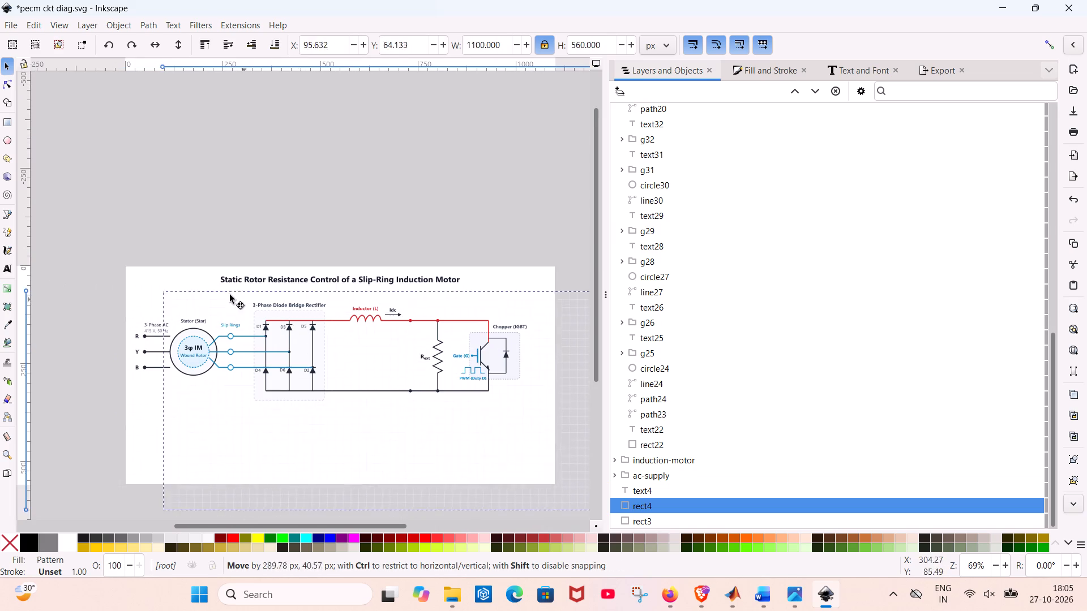
{"action": "left_click_drag", "start_coordinate": [230, 295], "coordinate": [206, 282]}
{"action": "left_click_drag", "start_coordinate": [468, 427], "coordinate": [399, 400]}
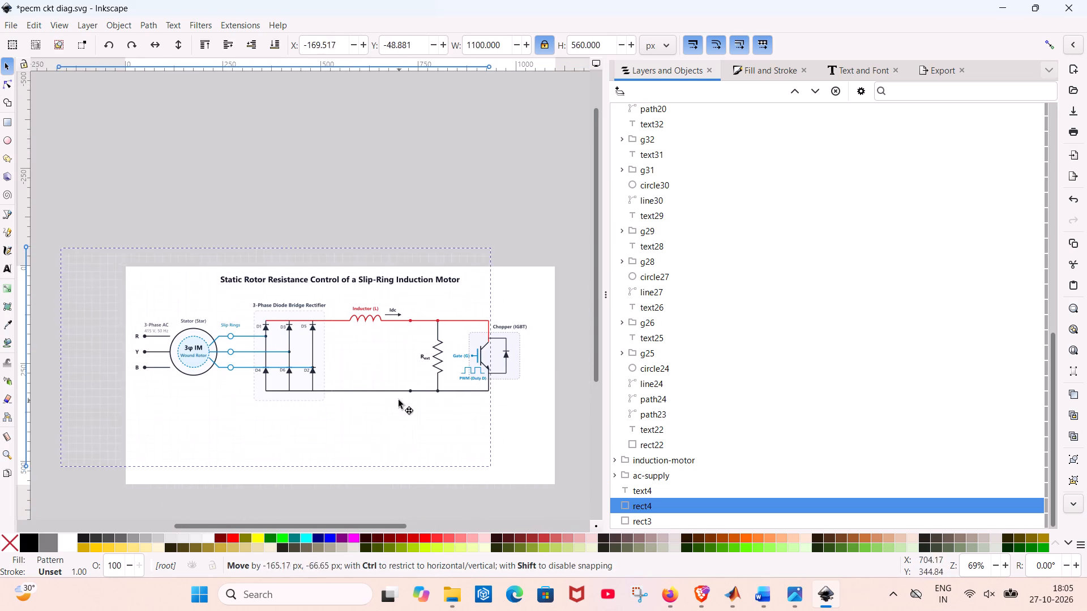
{"action": "left_click_drag", "start_coordinate": [399, 400], "coordinate": [467, 414]}
{"action": "left_click", "coordinate": [203, 369]}
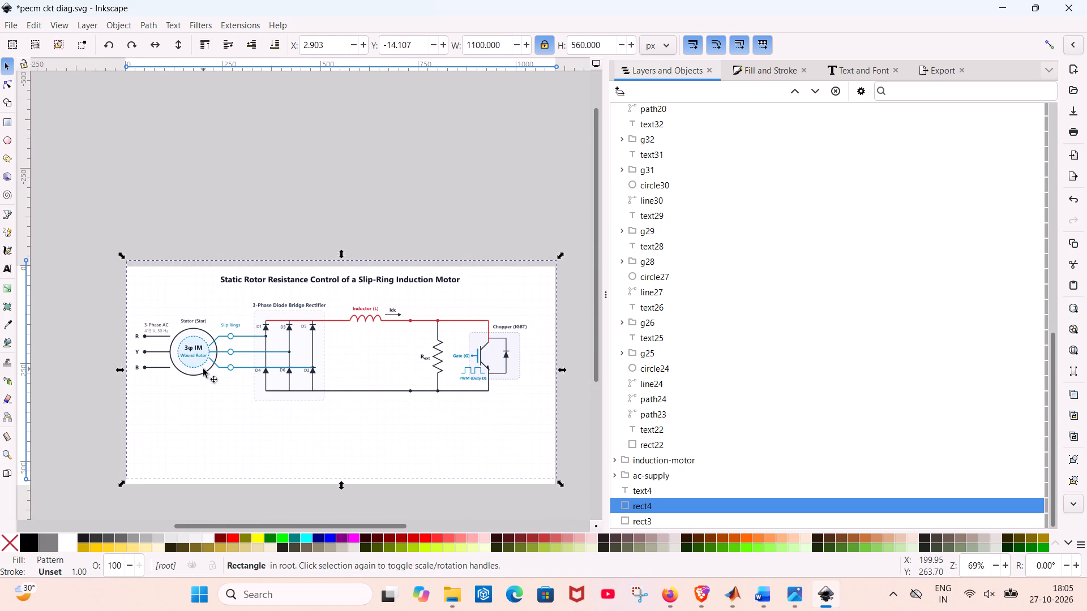
{"action": "left_click", "coordinate": [160, 303]}
{"action": "left_click_drag", "start_coordinate": [151, 282], "coordinate": [164, 283]}
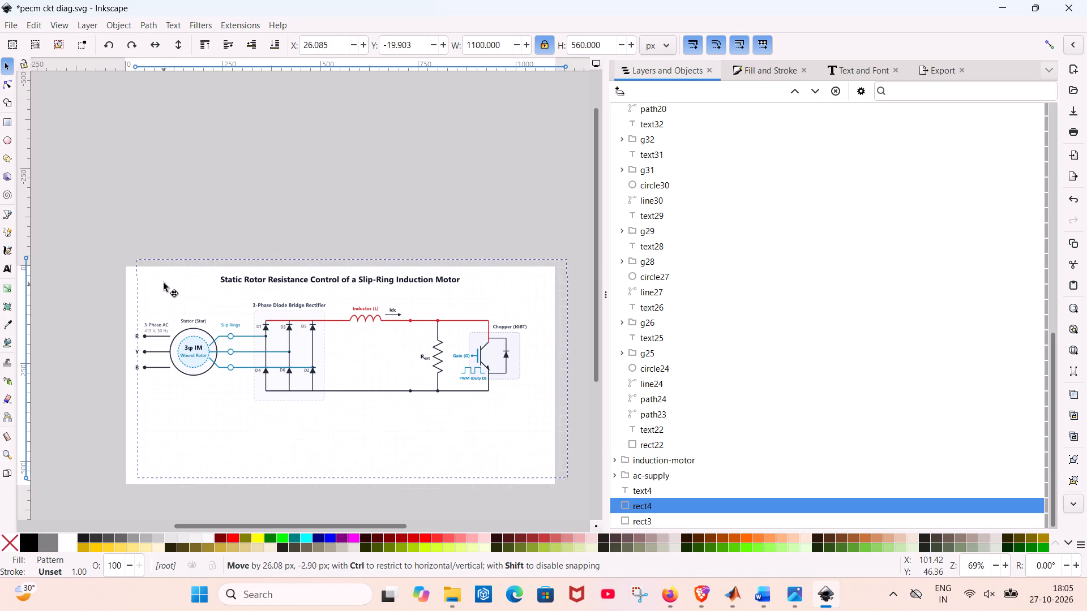
{"action": "left_click_drag", "start_coordinate": [164, 283], "coordinate": [153, 293]}
Select the complete circuit diagram with its title and labels, excluding the background rectangles, and copy it.
{"action": "left_click_drag", "start_coordinate": [145, 238], "coordinate": [525, 426]}
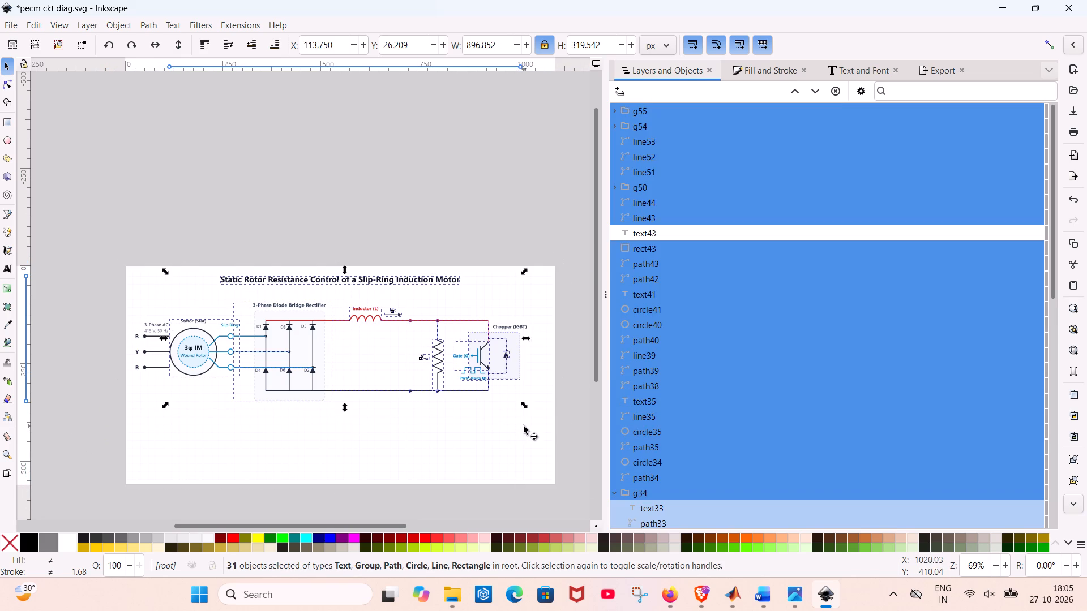
{"action": "left_click", "coordinate": [403, 432]}
{"action": "left_click_drag", "start_coordinate": [65, 193], "coordinate": [597, 571]}
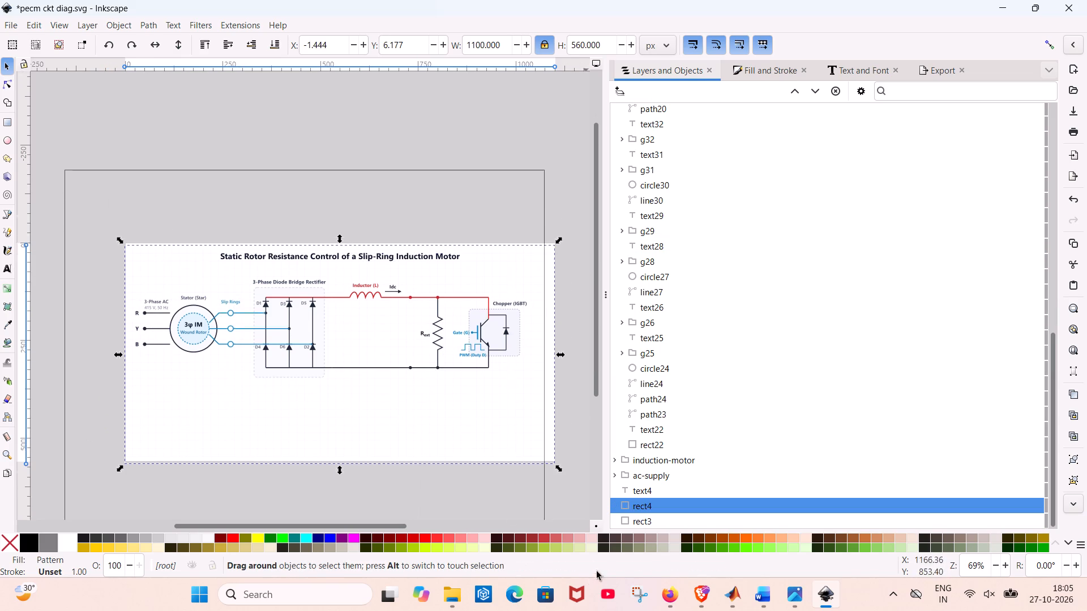
{"action": "left_click_drag", "start_coordinate": [597, 571], "coordinate": [450, 216]}
{"action": "scroll", "coordinate": [408, 249], "scroll_direction": "up", "scroll_amount": 2}
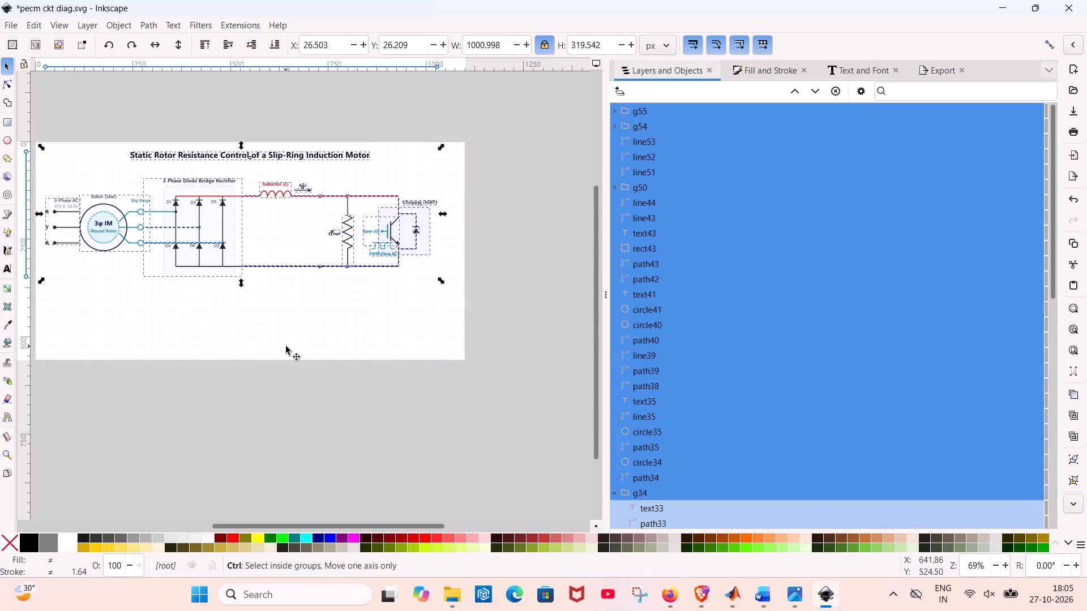
{"action": "key", "text": "ctrl+c"}
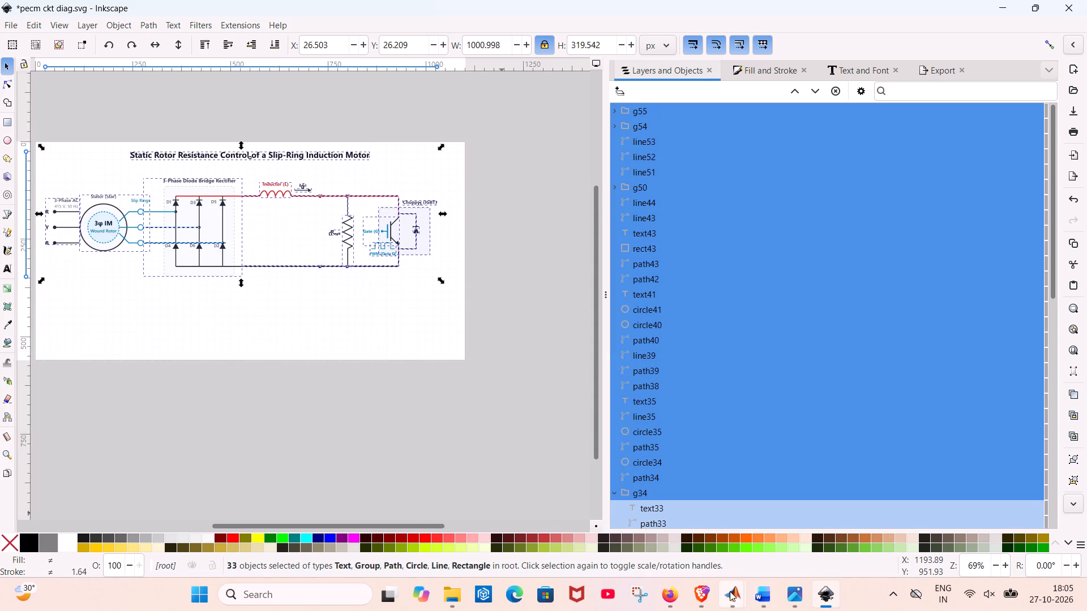
Switch to the PECM assignment in Word and replace the old diagram under "DC-Link Equivalent Resistance Referred to Stator" with the copied one.
{"action": "left_click", "coordinate": [756, 511]}
{"action": "left_click", "coordinate": [464, 276]}
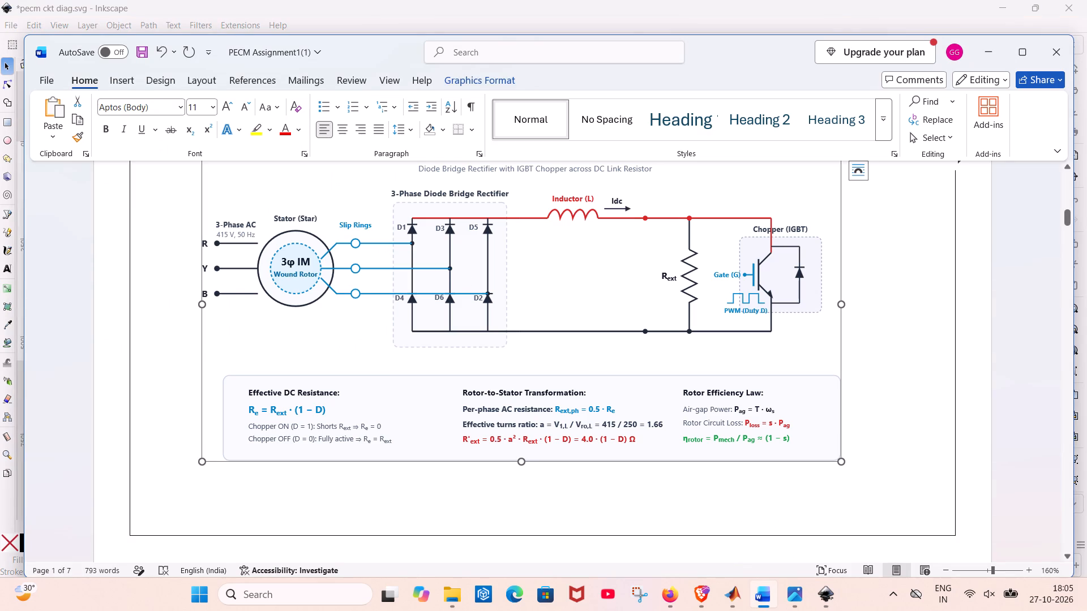
{"action": "key", "text": "Delete"}
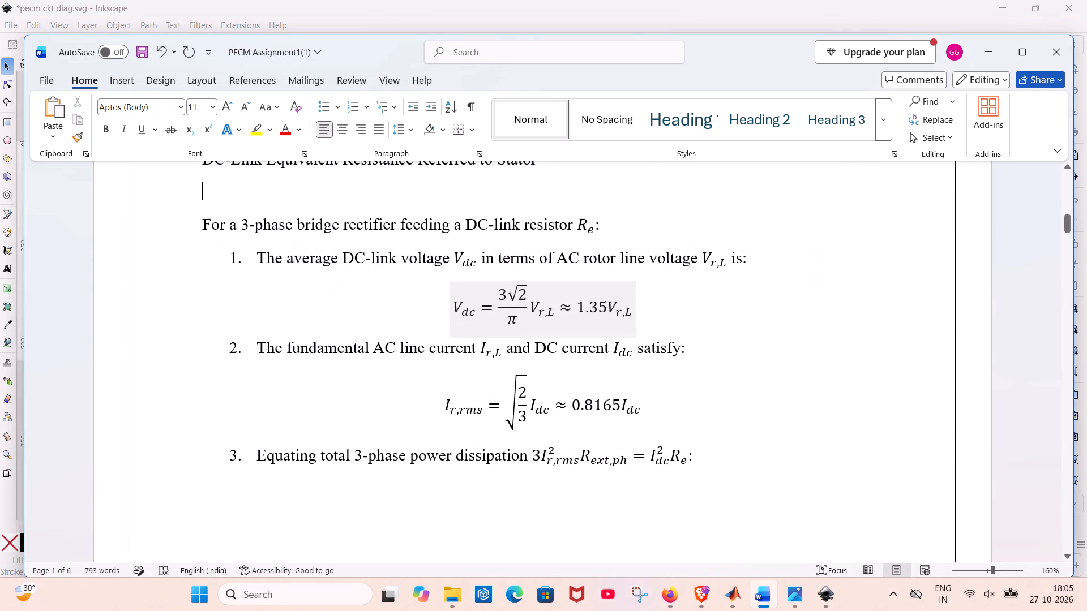
{"action": "key", "text": "ctrl+v"}
{"action": "scroll", "coordinate": [427, 292], "scroll_direction": "up", "scroll_amount": 1}
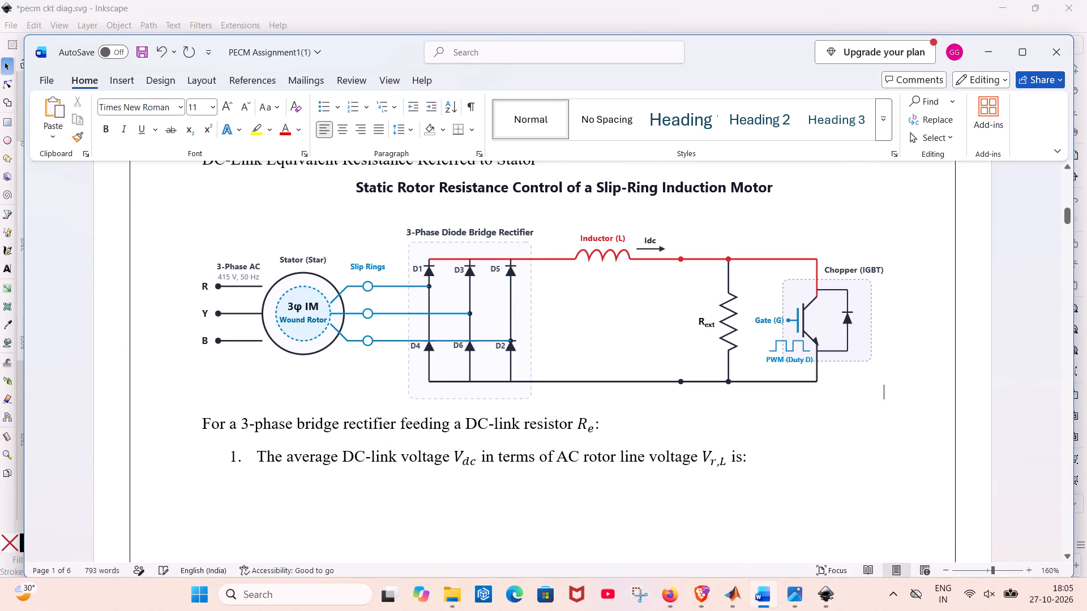
Review how the replaced circuit diagram sits between the transformation ratio equations and the DC-link derivation on the following page.
{"action": "scroll", "coordinate": [436, 292], "scroll_direction": "up", "scroll_amount": 1}
{"action": "scroll", "coordinate": [453, 294], "scroll_direction": "down", "scroll_amount": 2}
{"action": "scroll", "coordinate": [453, 294], "scroll_direction": "up", "scroll_amount": 1}
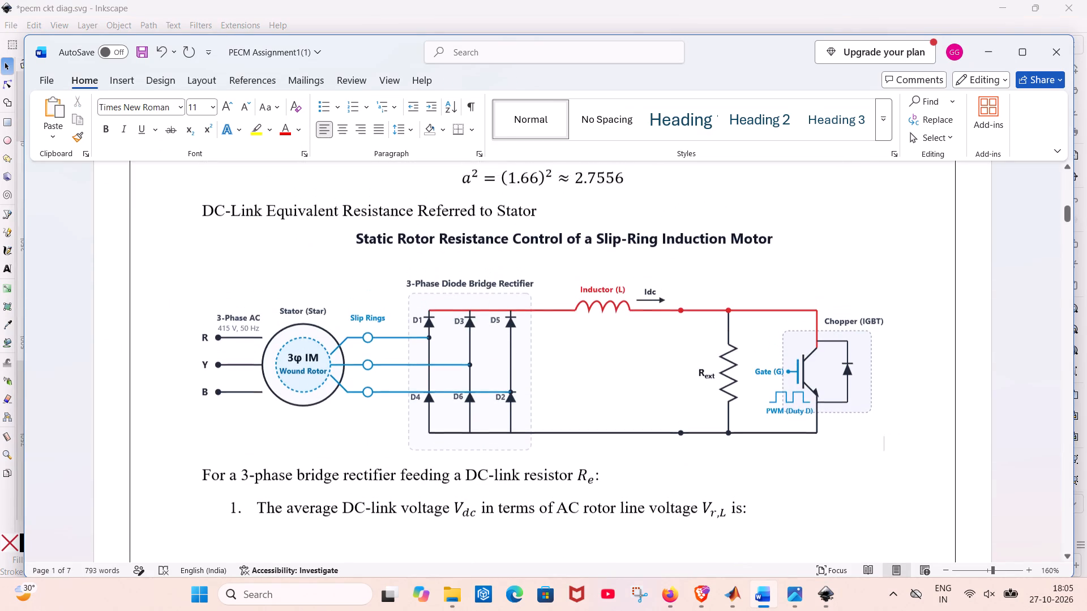
{"action": "scroll", "coordinate": [453, 294], "scroll_direction": "down", "scroll_amount": 1}
{"action": "scroll", "coordinate": [453, 294], "scroll_direction": "up", "scroll_amount": 1}
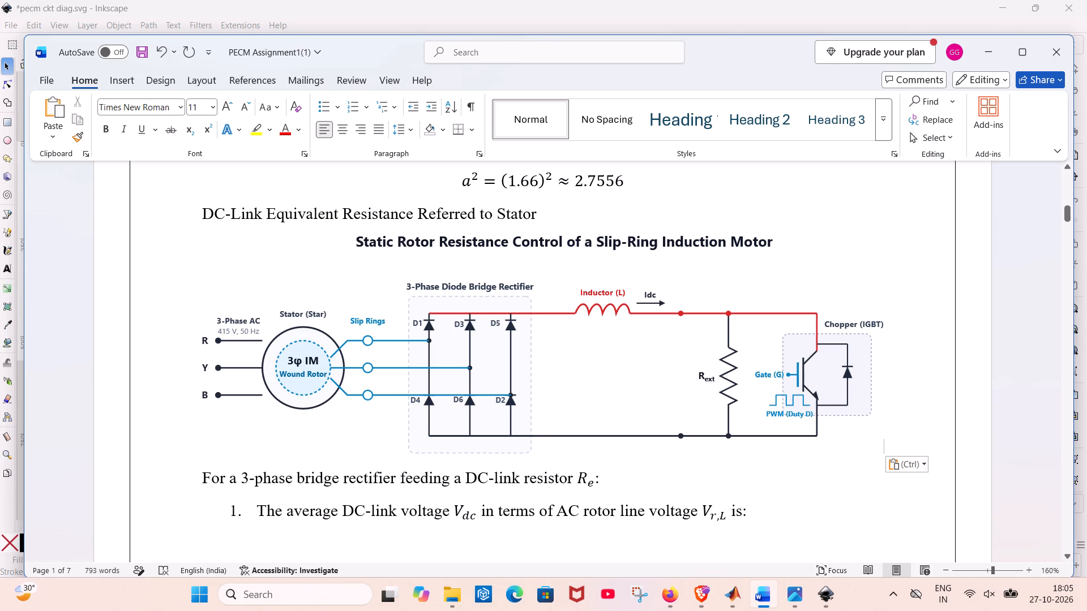
{"action": "scroll", "coordinate": [538, 352], "scroll_direction": "down", "scroll_amount": 1}
{"action": "scroll", "coordinate": [538, 352], "scroll_direction": "up", "scroll_amount": 2}
{"action": "scroll", "coordinate": [538, 352], "scroll_direction": "down", "scroll_amount": 10}
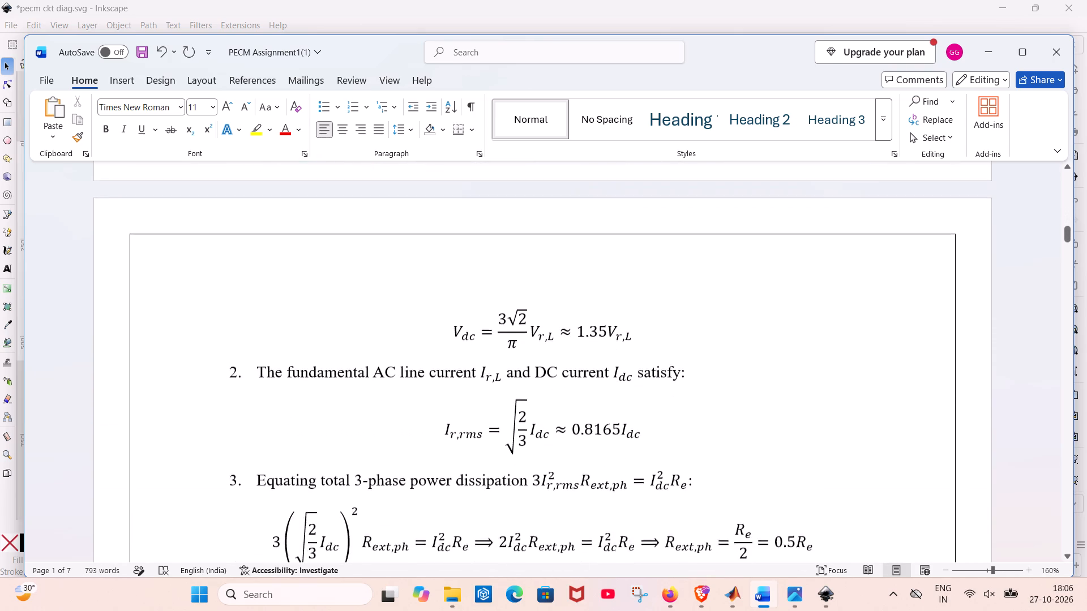
{"action": "scroll", "coordinate": [538, 352], "scroll_direction": "up", "scroll_amount": 3}
{"action": "scroll", "coordinate": [538, 352], "scroll_direction": "down", "scroll_amount": 1}
{"action": "scroll", "coordinate": [538, 352], "scroll_direction": "up", "scroll_amount": 1}
{"action": "scroll", "coordinate": [538, 352], "scroll_direction": "down", "scroll_amount": 1}
{"action": "scroll", "coordinate": [538, 352], "scroll_direction": "up", "scroll_amount": 4}
{"action": "scroll", "coordinate": [538, 352], "scroll_direction": "down", "scroll_amount": 1}
{"action": "scroll", "coordinate": [538, 352], "scroll_direction": "up", "scroll_amount": 7}
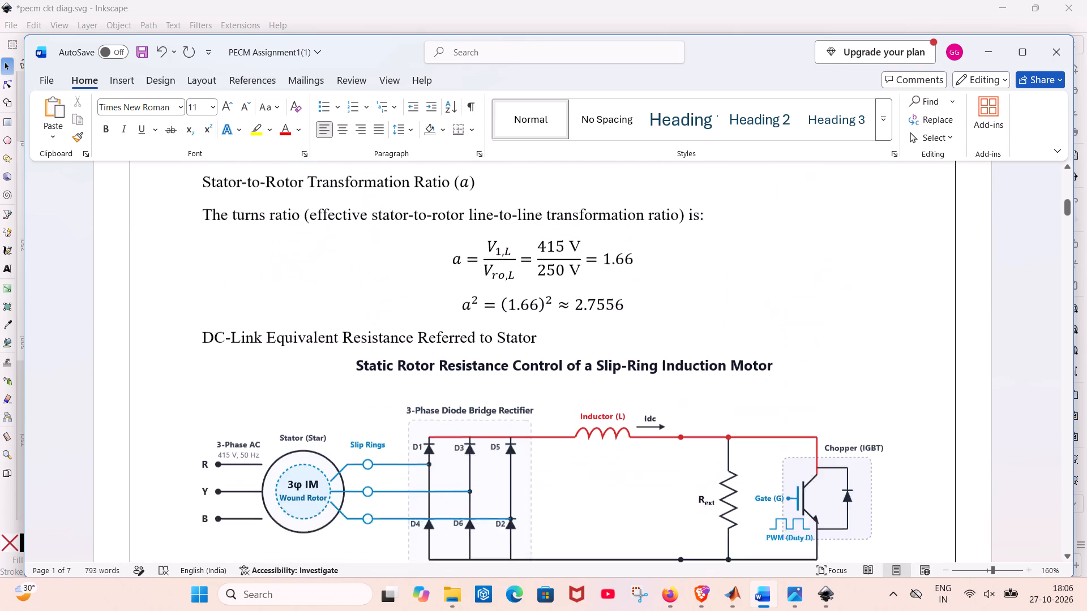
{"action": "scroll", "coordinate": [553, 363], "scroll_direction": "down", "scroll_amount": 5}
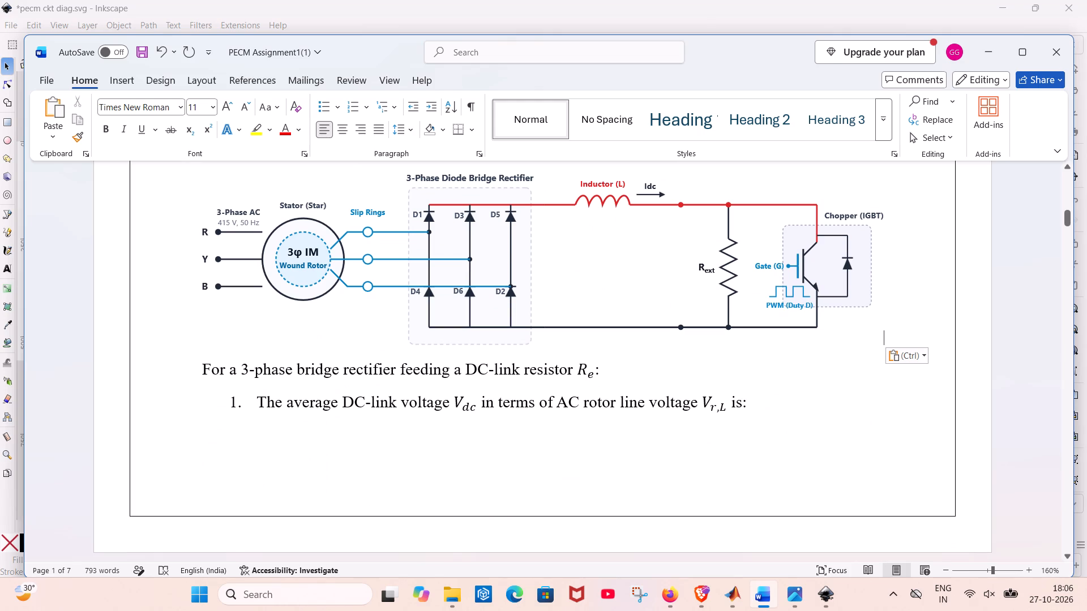
Insert three line breaks before "For a 3-phase bridge rectifier feeding a DC-link resistor" to push it away from the diagram.
{"action": "left_click", "coordinate": [200, 370]}
{"action": "key", "text": "Return"}
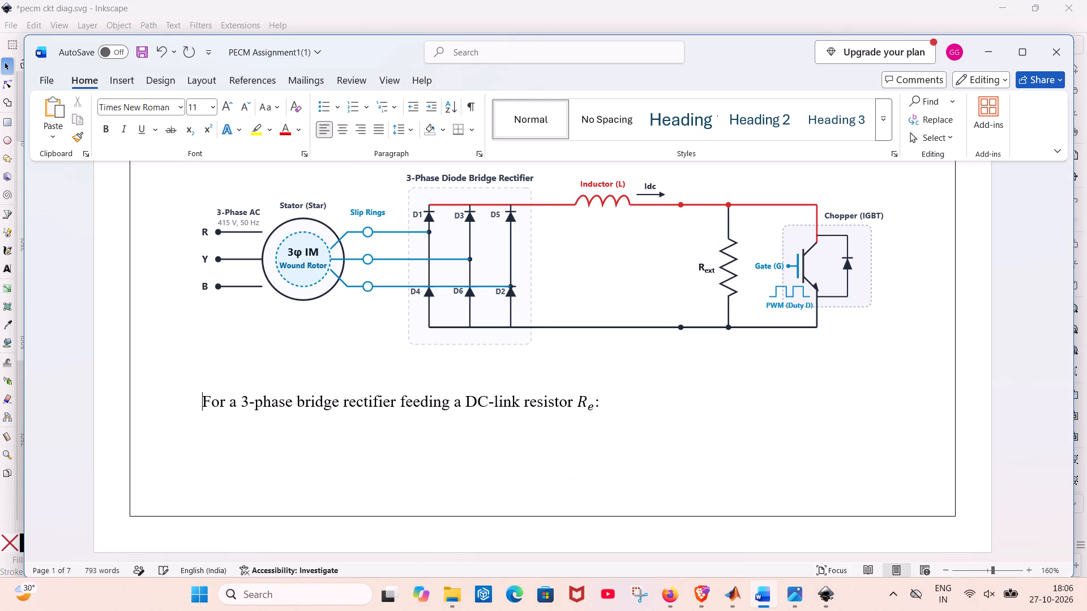
{"action": "key", "text": "Return"}
{"action": "key", "text": "Return"}
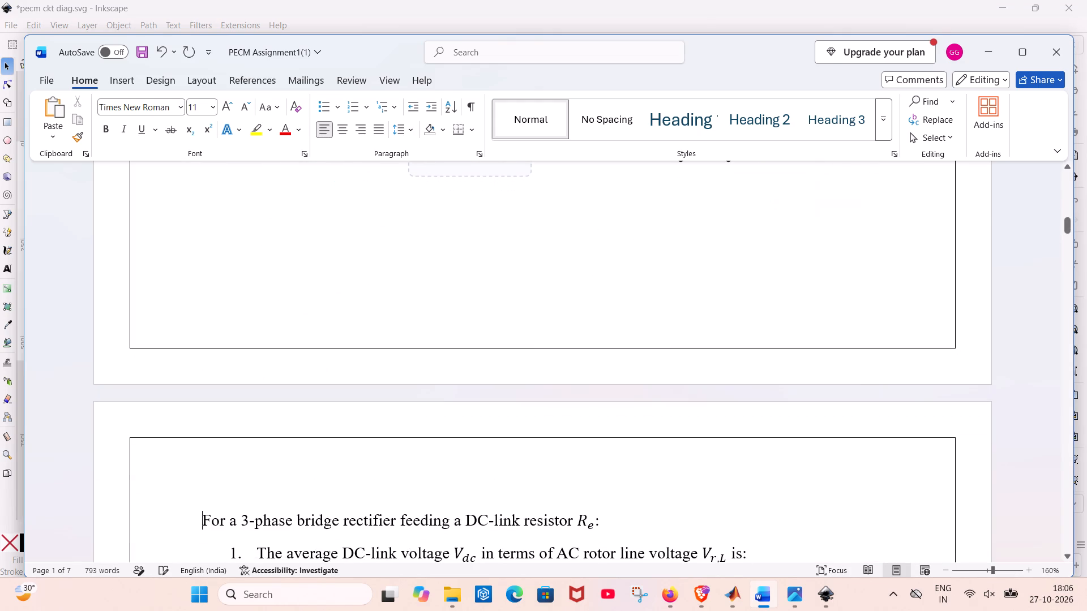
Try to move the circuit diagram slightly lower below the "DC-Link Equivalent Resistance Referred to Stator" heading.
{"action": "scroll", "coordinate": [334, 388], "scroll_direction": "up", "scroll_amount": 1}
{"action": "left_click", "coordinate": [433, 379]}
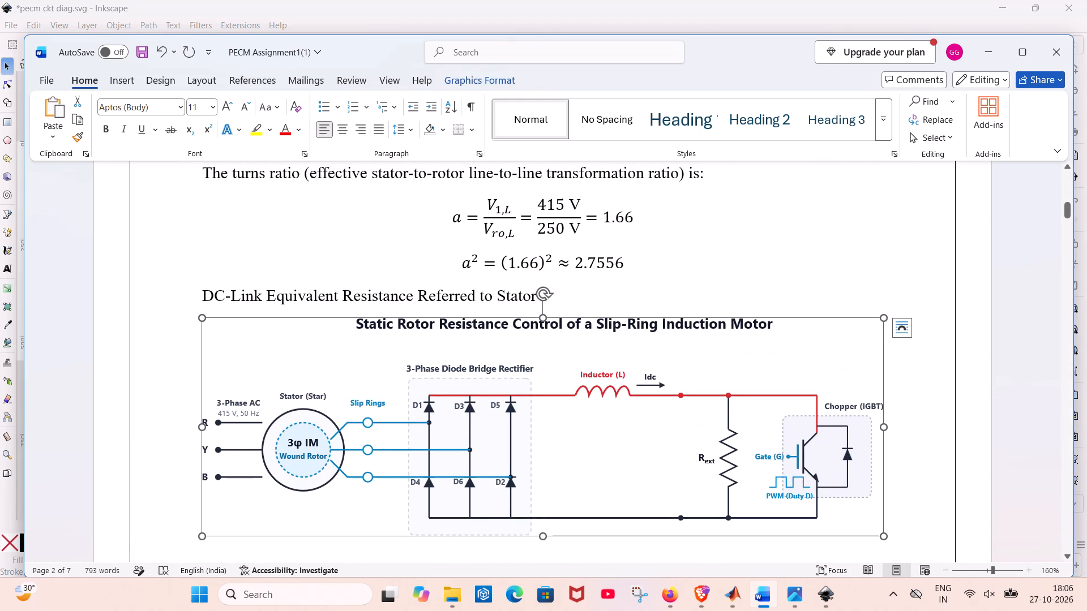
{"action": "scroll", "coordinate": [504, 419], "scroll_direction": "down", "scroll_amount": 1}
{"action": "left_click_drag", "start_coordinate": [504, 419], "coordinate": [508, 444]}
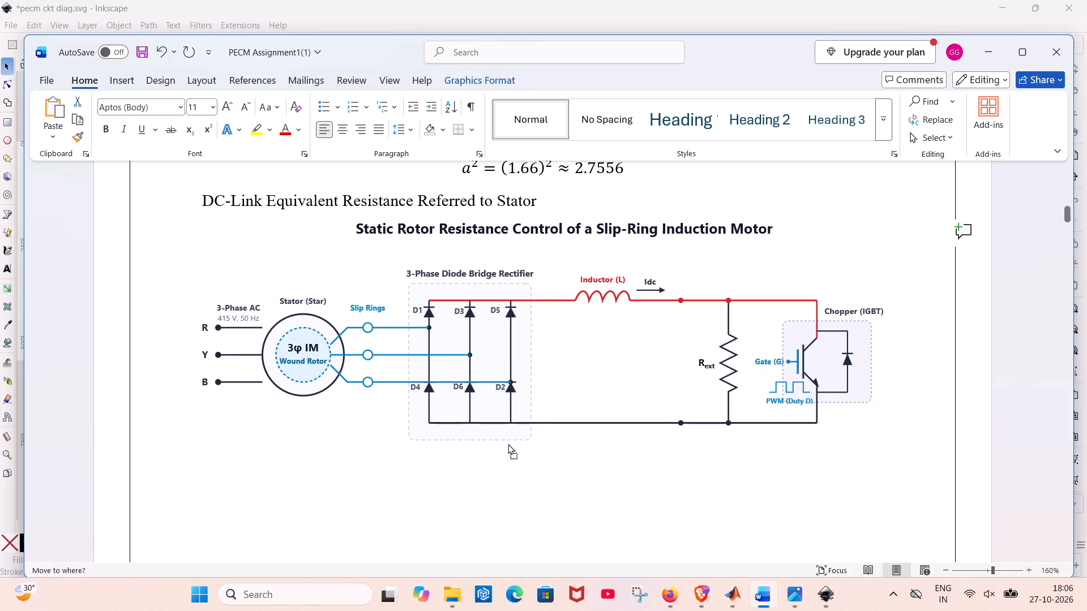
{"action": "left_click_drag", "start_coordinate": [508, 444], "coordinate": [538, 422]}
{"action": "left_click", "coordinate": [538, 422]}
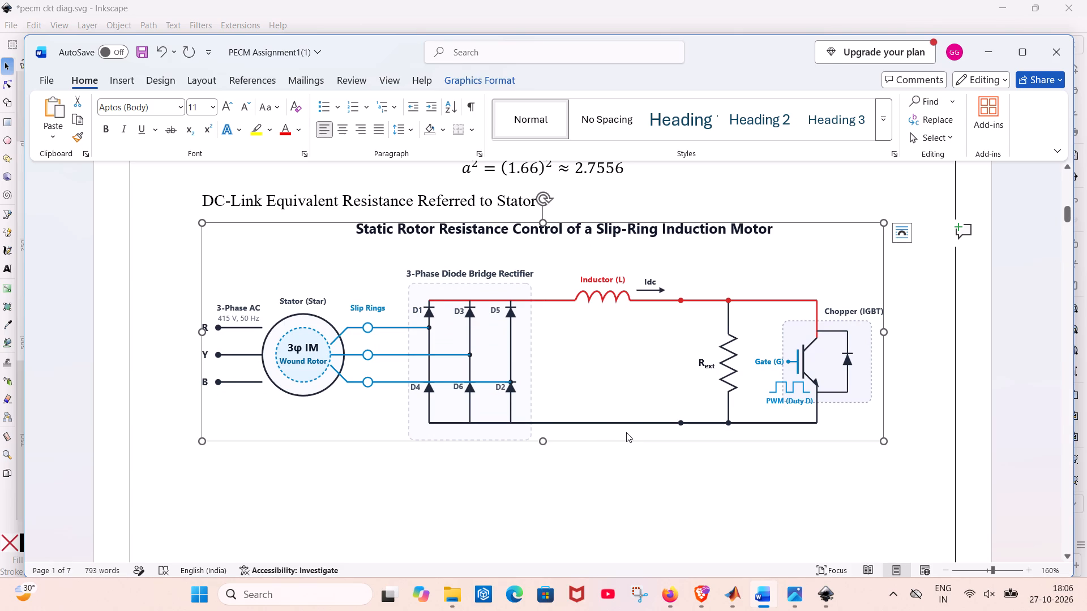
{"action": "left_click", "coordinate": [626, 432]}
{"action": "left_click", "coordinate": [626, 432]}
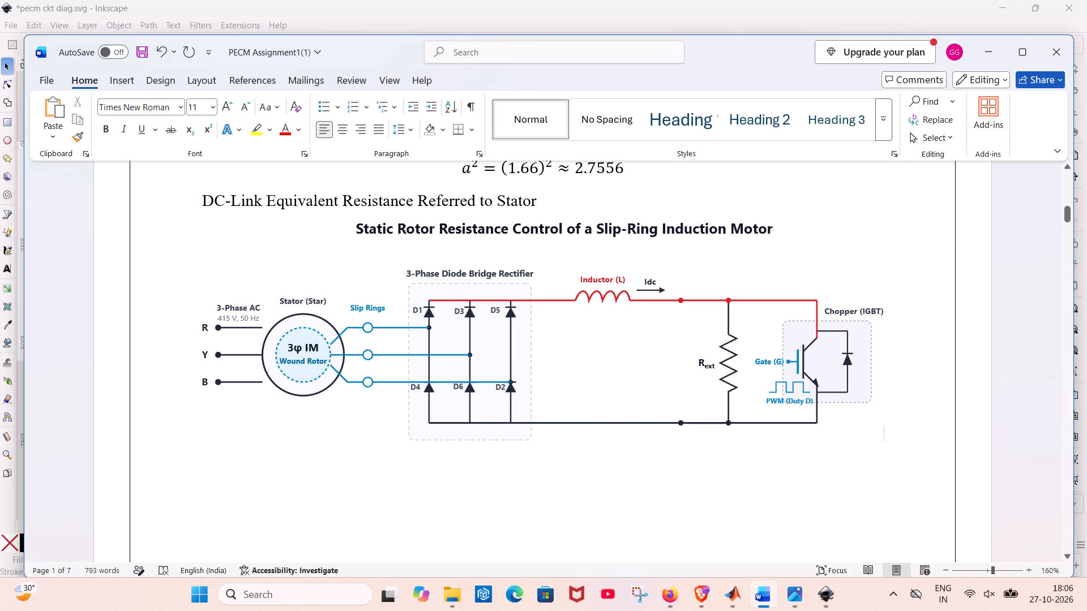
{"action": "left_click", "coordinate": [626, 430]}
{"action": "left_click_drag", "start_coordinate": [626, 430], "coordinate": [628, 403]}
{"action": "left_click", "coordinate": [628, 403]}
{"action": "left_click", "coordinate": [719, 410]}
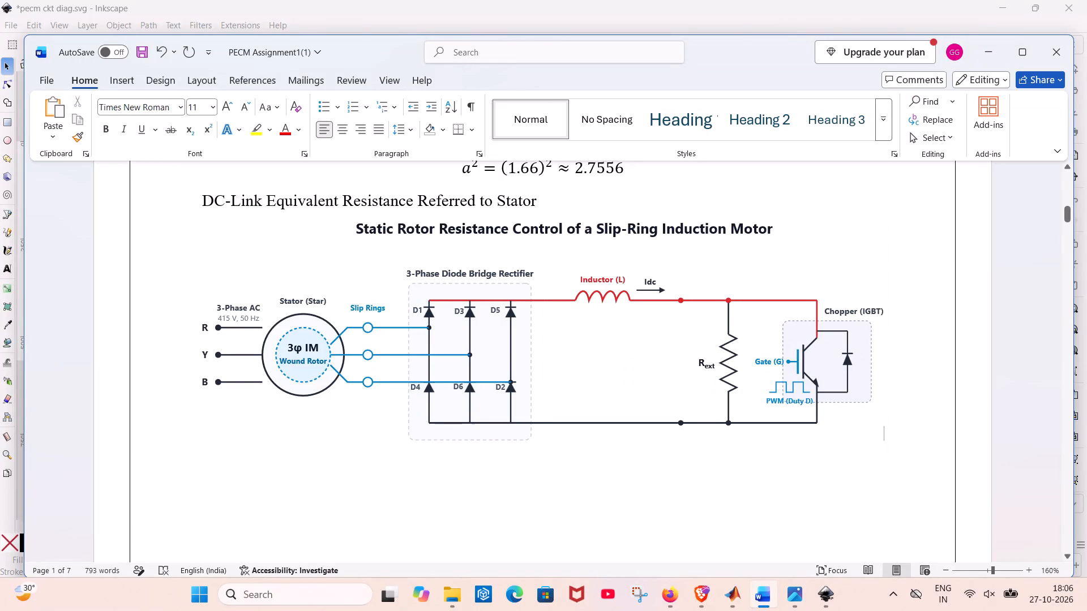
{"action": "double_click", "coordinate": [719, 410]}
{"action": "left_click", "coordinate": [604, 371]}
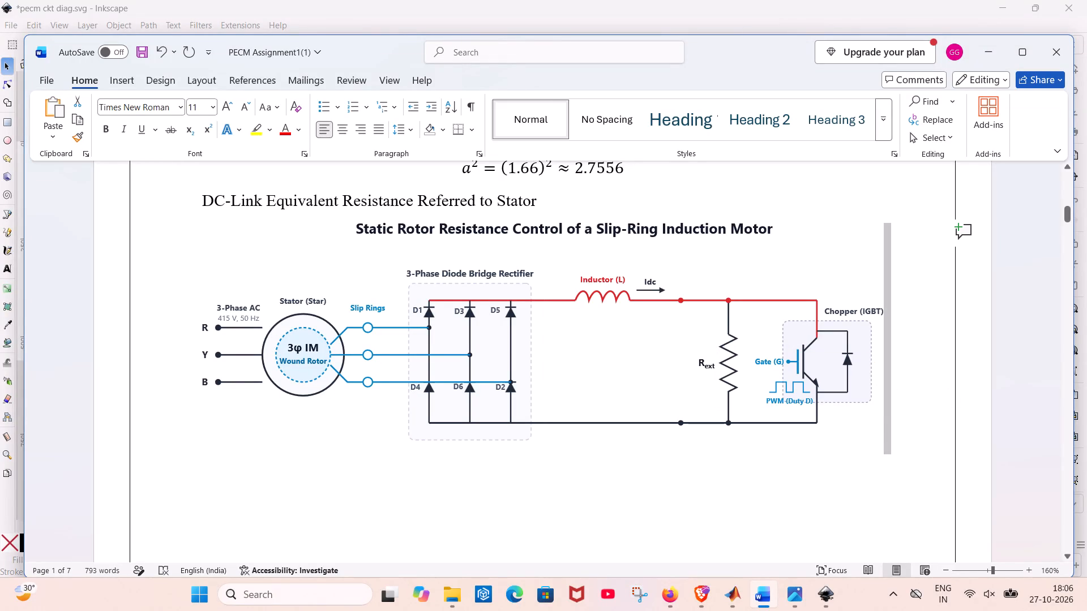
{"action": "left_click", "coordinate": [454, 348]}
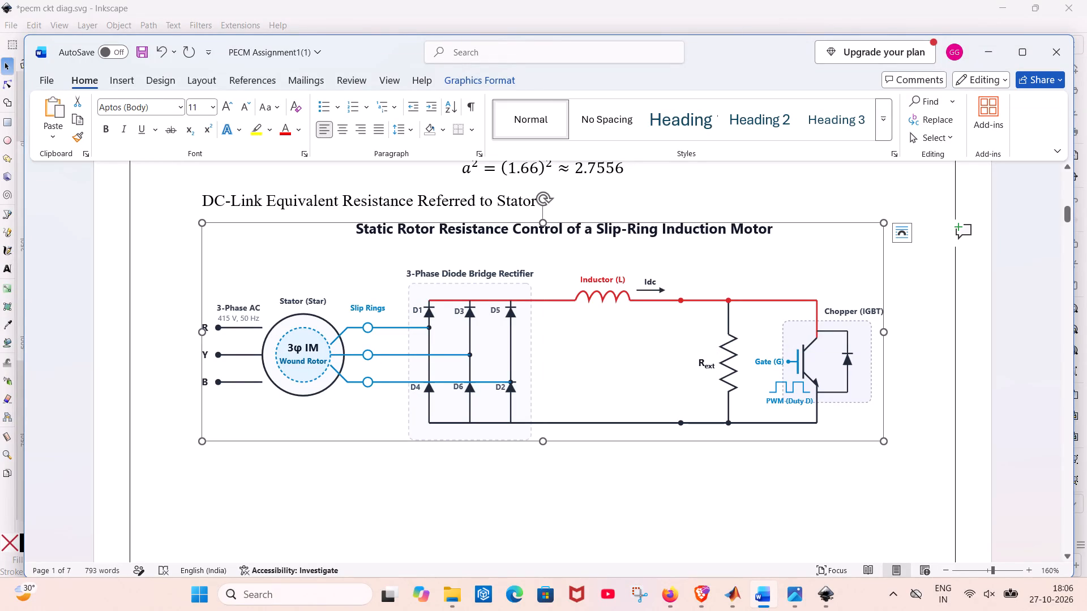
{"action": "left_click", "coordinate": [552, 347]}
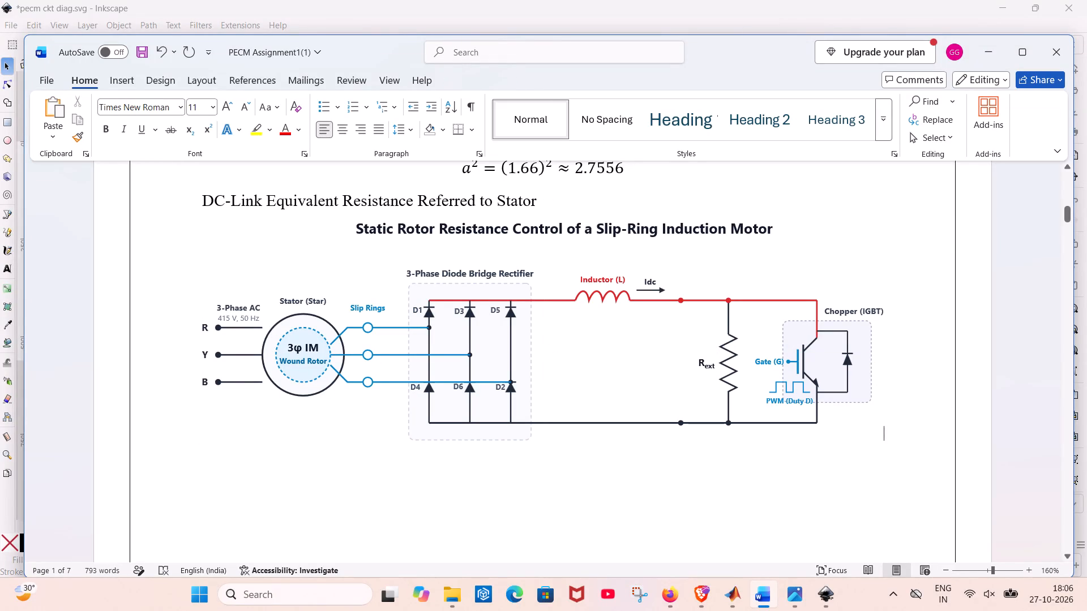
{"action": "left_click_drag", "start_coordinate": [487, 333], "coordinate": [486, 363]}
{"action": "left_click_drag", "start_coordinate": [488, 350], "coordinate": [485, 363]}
Insert two blank lines between the heading "DC-Link Equivalent Resistance Referred to Stator" and the circuit diagram.
{"action": "left_click", "coordinate": [576, 211]}
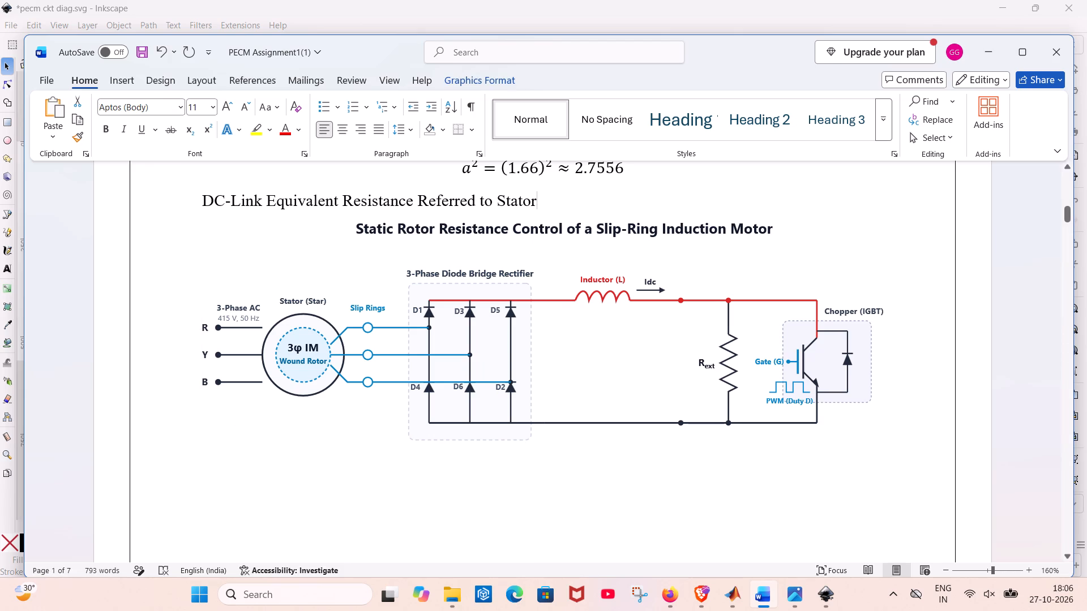
{"action": "key", "text": "Return"}
{"action": "key", "text": "Return"}
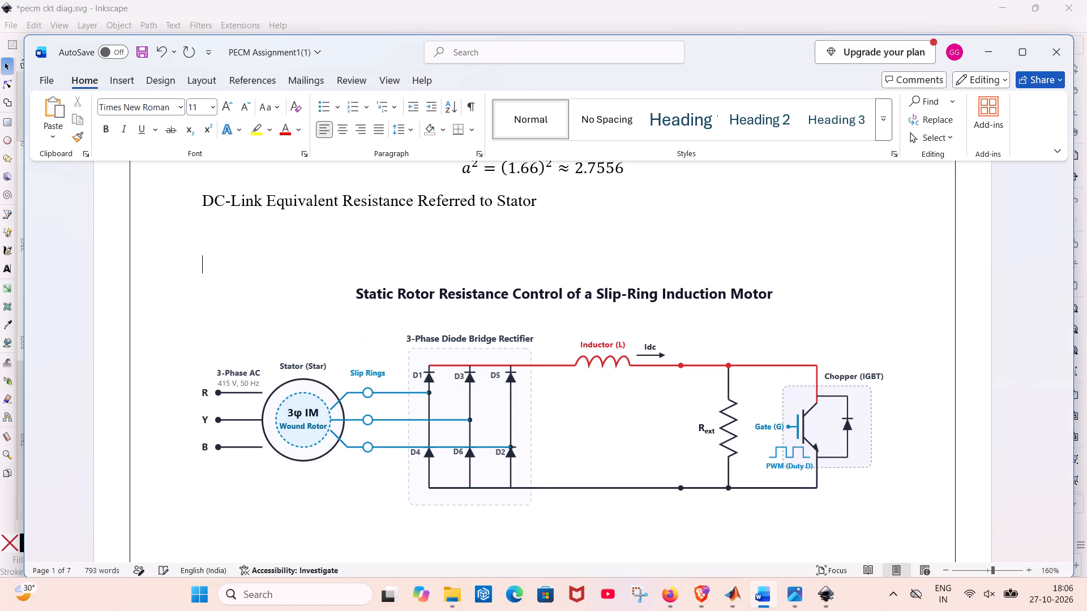
Delete "(effective stator-to-rotor line-to-line transformation ratio)" from the turns ratio sentence so it reads "The turns ratio is:".
{"action": "scroll", "coordinate": [659, 231], "scroll_direction": "up", "scroll_amount": 1}
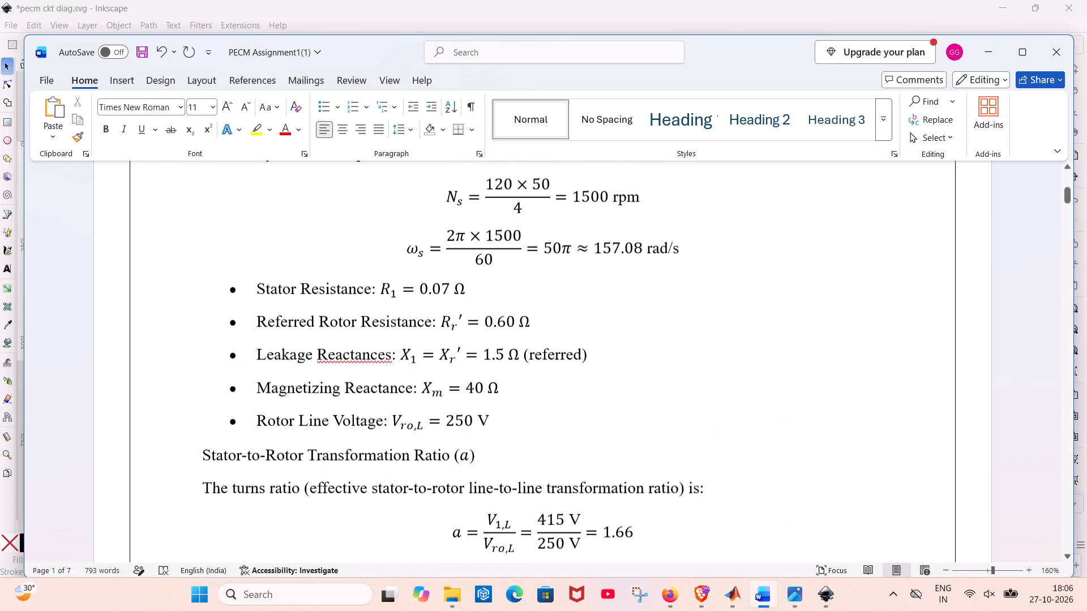
{"action": "scroll", "coordinate": [659, 231], "scroll_direction": "down", "scroll_amount": 1}
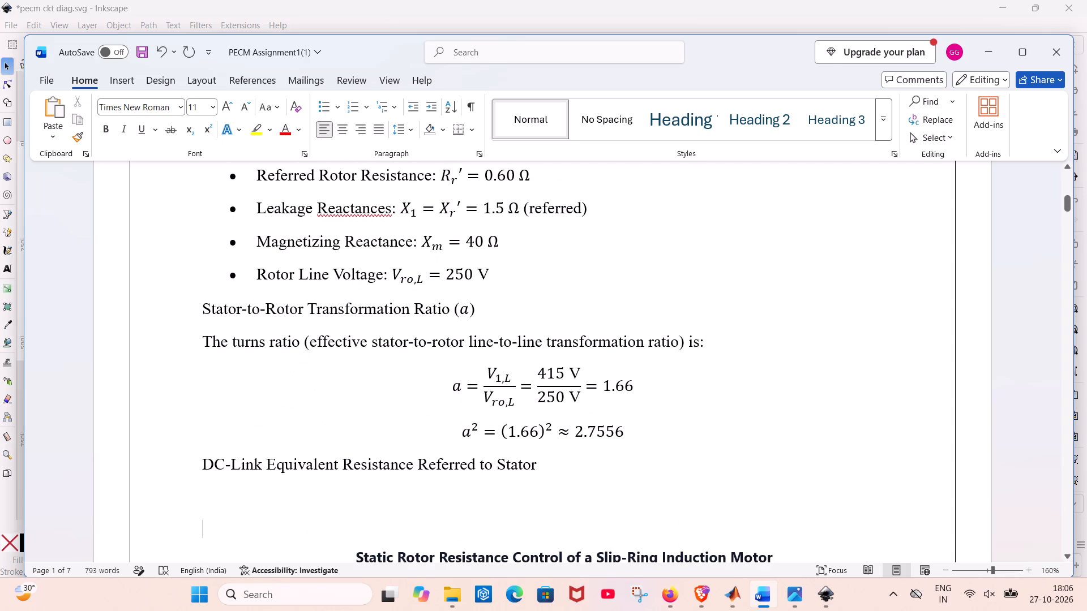
{"action": "left_click_drag", "start_coordinate": [659, 231], "coordinate": [639, 298]}
{"action": "left_click", "coordinate": [639, 298]}
{"action": "left_click", "coordinate": [687, 345]}
{"action": "key", "text": "BackSpace"}
{"action": "key", "text": "BackSpace"}
{"action": "key", "text": "BackSpace"}
{"action": "key", "text": "BackSpace"}
{"action": "key", "text": "BackSpace"}
{"action": "key", "text": "BackSpace"}
{"action": "key", "text": "BackSpace"}
{"action": "key", "text": "BackSpace"}
{"action": "key", "text": "BackSpace"}
{"action": "key", "text": "BackSpace"}
{"action": "key", "text": "BackSpace"}
{"action": "key", "text": "BackSpace"}
{"action": "key", "text": "BackSpace"}
{"action": "key", "text": "BackSpace"}
{"action": "key", "text": "BackSpace"}
{"action": "key", "text": "BackSpace"}
{"action": "key", "text": "BackSpace"}
{"action": "key", "text": "BackSpace"}
{"action": "key", "text": "BackSpace"}
{"action": "key", "text": "BackSpace"}
{"action": "key", "text": "BackSpace"}
{"action": "key", "text": "BackSpace"}
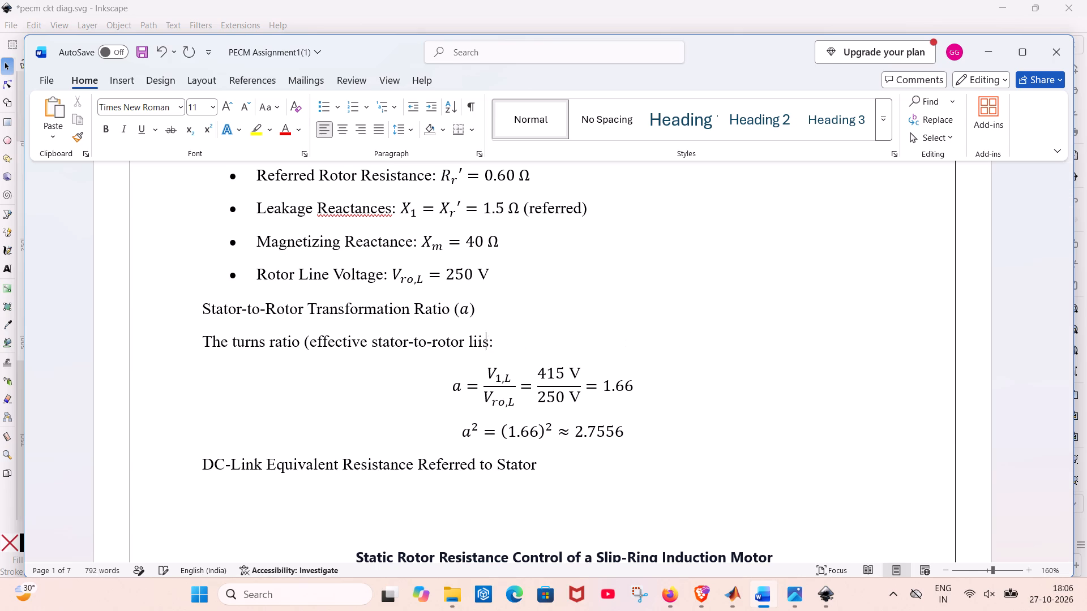
{"action": "key", "text": "BackSpace"}
{"action": "key", "text": "BackSpace"}
{"action": "key", "text": "BackSpace"}
{"action": "key", "text": "BackSpace"}
{"action": "key", "text": "BackSpace"}
{"action": "key", "text": "BackSpace"}
{"action": "key", "text": "BackSpace"}
{"action": "key", "text": "BackSpace"}
{"action": "key", "text": "BackSpace"}
{"action": "key", "text": "BackSpace"}
{"action": "key", "text": "BackSpace"}
{"action": "key", "text": "BackSpace"}
{"action": "key", "text": "BackSpace"}
{"action": "key", "text": "BackSpace"}
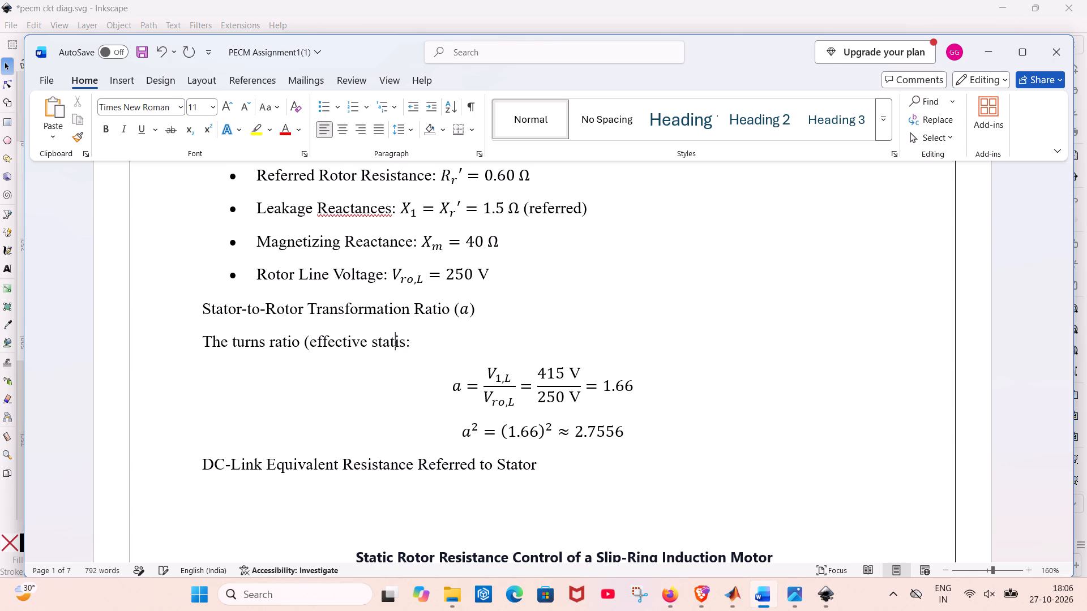
{"action": "key", "text": "BackSpace"}
{"action": "key", "text": "BackSpace"}
{"action": "key", "text": "BackSpace"}
{"action": "key", "text": "BackSpace"}
{"action": "key", "text": "BackSpace"}
{"action": "key", "text": "BackSpace"}
{"action": "key", "text": "BackSpace"}
{"action": "key", "text": "BackSpace"}
{"action": "key", "text": "BackSpace"}
{"action": "key", "text": "BackSpace"}
{"action": "key", "text": "BackSpace"}
{"action": "key", "text": "BackSpace"}
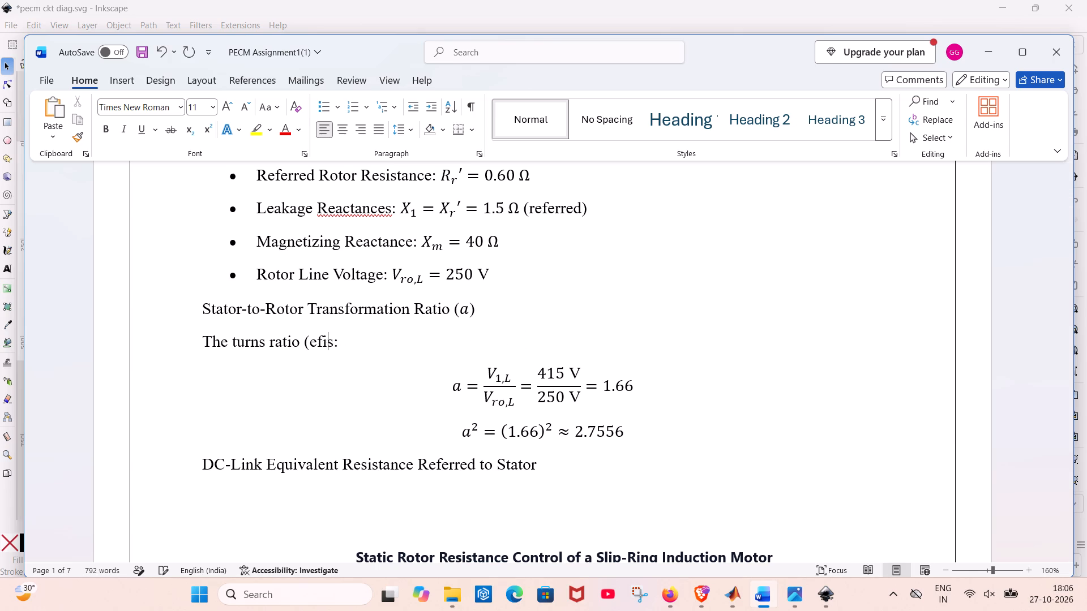
{"action": "key", "text": "BackSpace"}
{"action": "key", "text": "BackSpace"}
{"action": "key", "text": "BackSpace"}
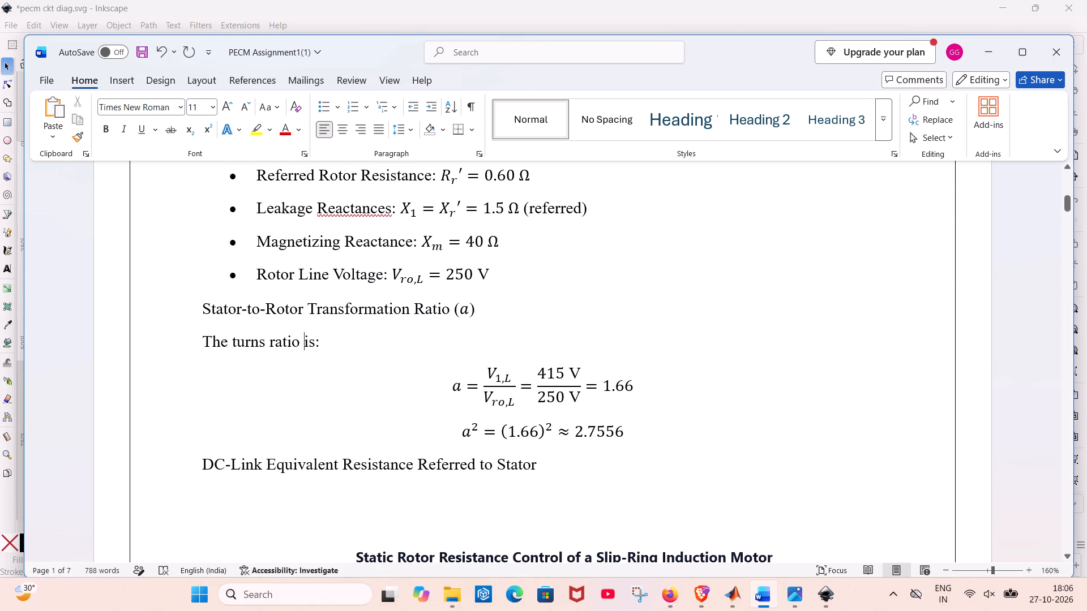
Examine the spacing around the circuit diagram and the bridge rectifier derivation on the following page.
{"action": "scroll", "coordinate": [656, 415], "scroll_direction": "down", "scroll_amount": 1}
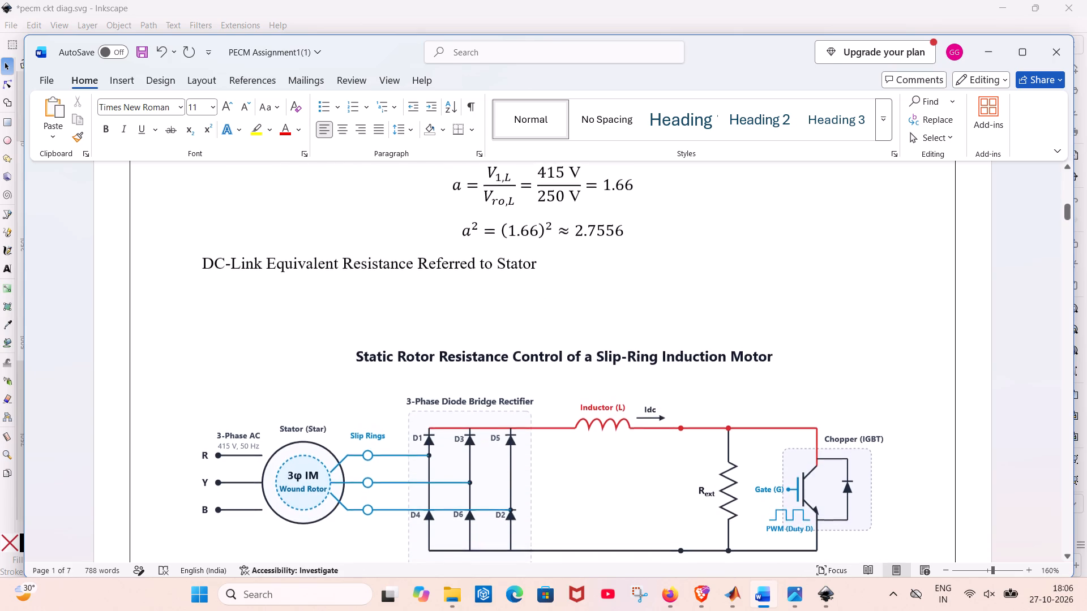
{"action": "scroll", "coordinate": [656, 415], "scroll_direction": "down", "scroll_amount": 1}
{"action": "scroll", "coordinate": [656, 415], "scroll_direction": "up", "scroll_amount": 2}
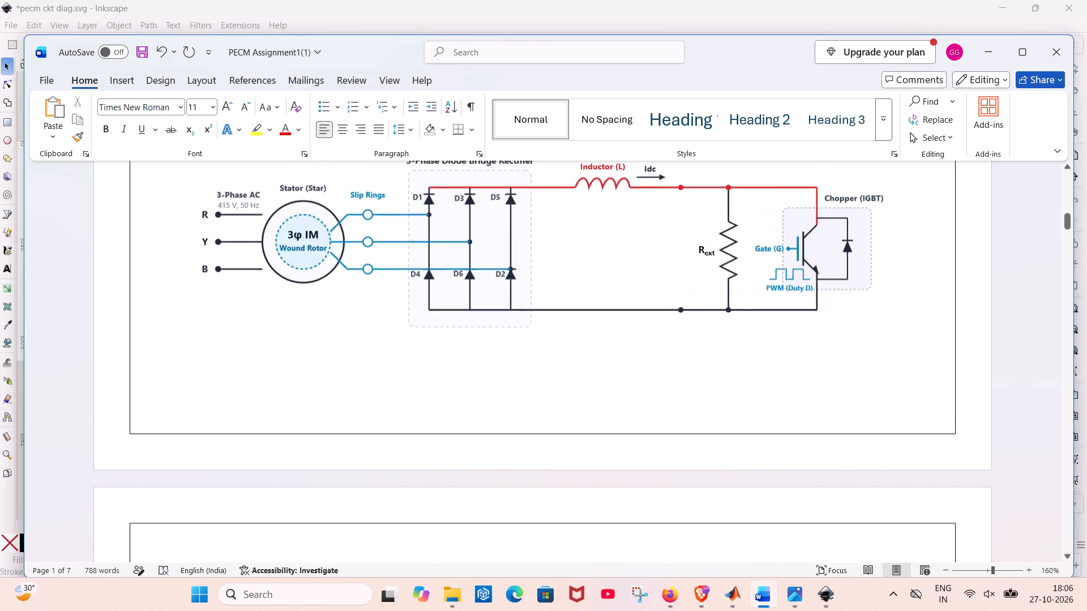
{"action": "scroll", "coordinate": [656, 415], "scroll_direction": "up", "scroll_amount": 1}
{"action": "scroll", "coordinate": [656, 415], "scroll_direction": "down", "scroll_amount": 1}
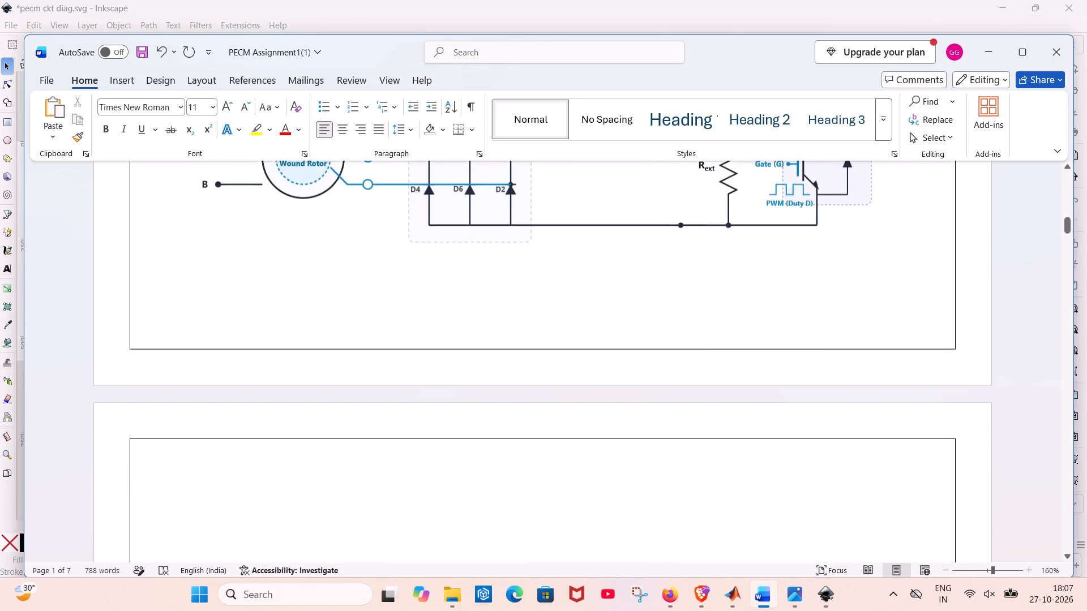
{"action": "scroll", "coordinate": [656, 415], "scroll_direction": "up", "scroll_amount": 3}
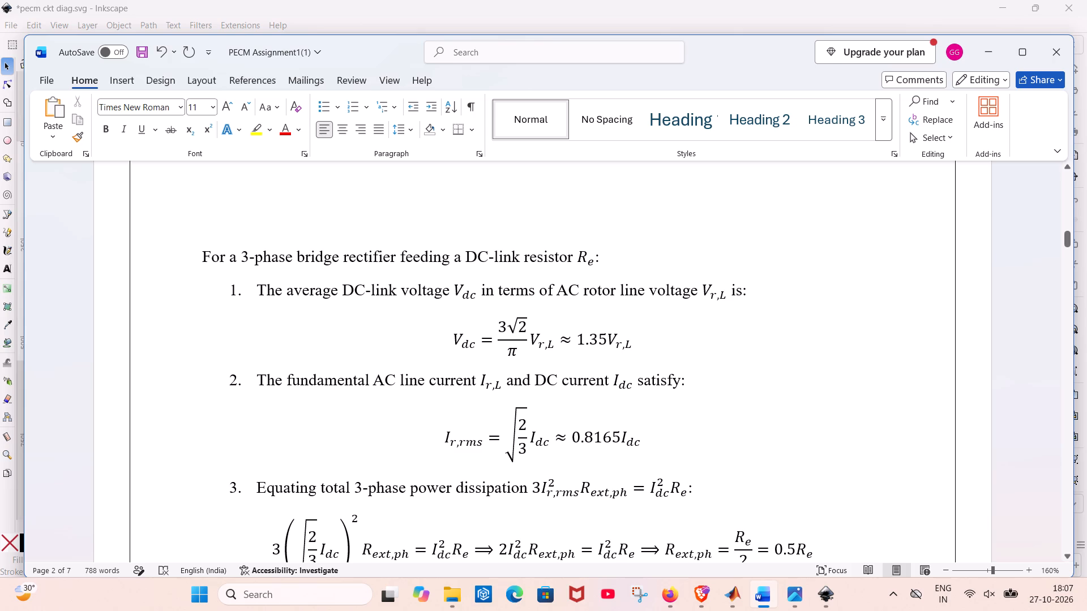
{"action": "scroll", "coordinate": [656, 415], "scroll_direction": "up", "scroll_amount": 3}
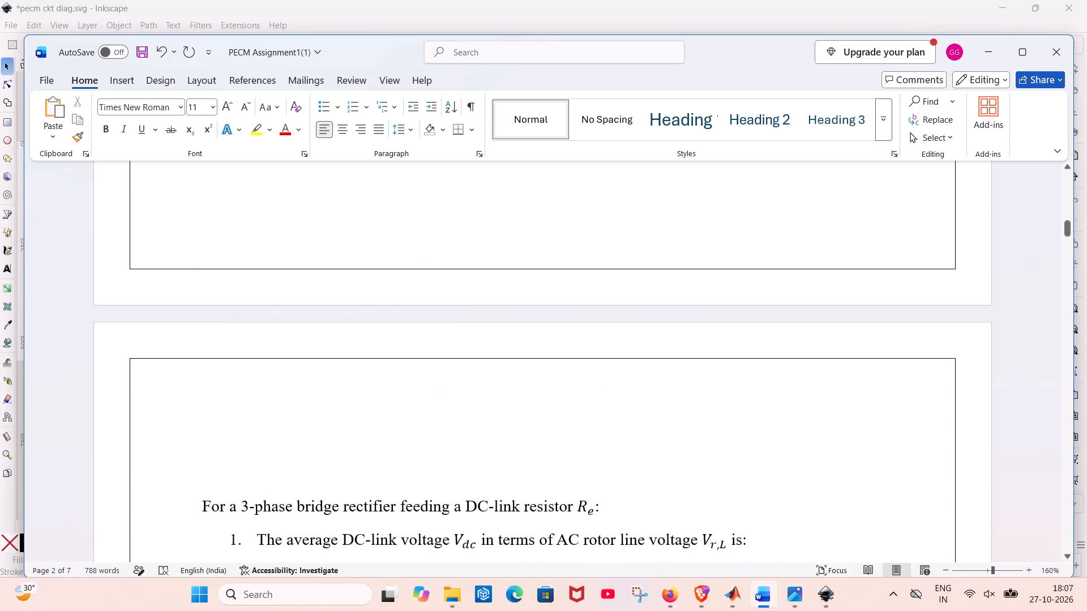
{"action": "scroll", "coordinate": [656, 415], "scroll_direction": "up", "scroll_amount": 1}
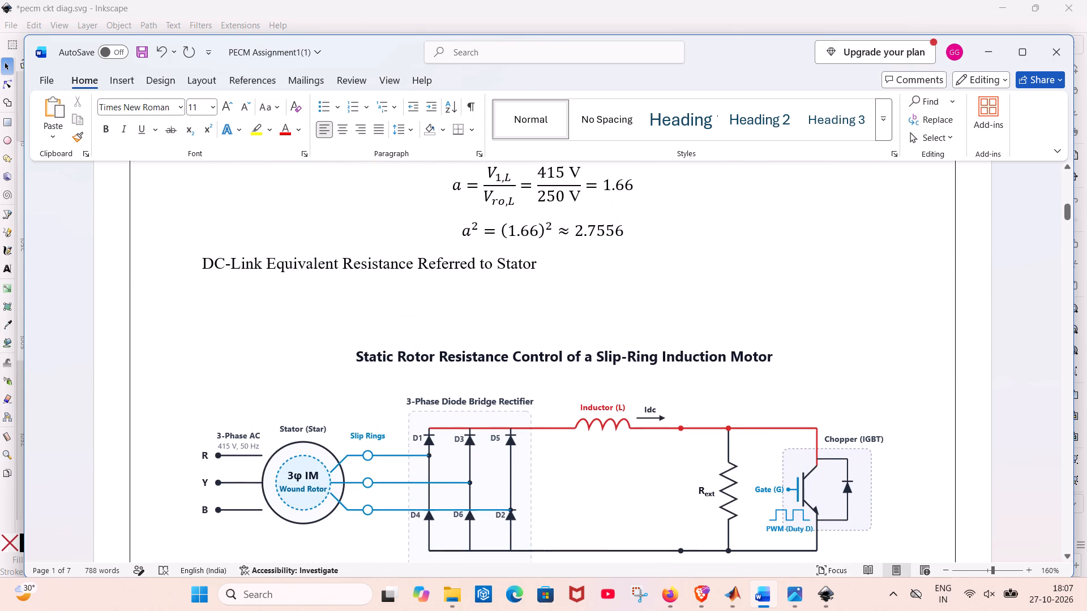
Delete the heading "DC-Link Equivalent Resistance Referred to Stator" above the circuit diagram, along with its emptied line.
{"action": "left_click", "coordinate": [541, 266]}
{"action": "key", "text": "BackSpace"}
{"action": "key", "text": "BackSpace"}
{"action": "key", "text": "BackSpace"}
{"action": "key", "text": "BackSpace"}
{"action": "key", "text": "BackSpace"}
{"action": "key", "text": "BackSpace"}
{"action": "key", "text": "BackSpace"}
{"action": "key", "text": "BackSpace"}
{"action": "key", "text": "BackSpace"}
{"action": "key", "text": "BackSpace"}
{"action": "key", "text": "BackSpace"}
{"action": "key", "text": "BackSpace"}
{"action": "key", "text": "BackSpace"}
{"action": "key", "text": "BackSpace"}
{"action": "key", "text": "BackSpace"}
{"action": "key", "text": "BackSpace"}
{"action": "key", "text": "BackSpace"}
{"action": "key", "text": "BackSpace"}
{"action": "key", "text": "BackSpace"}
{"action": "key", "text": "BackSpace"}
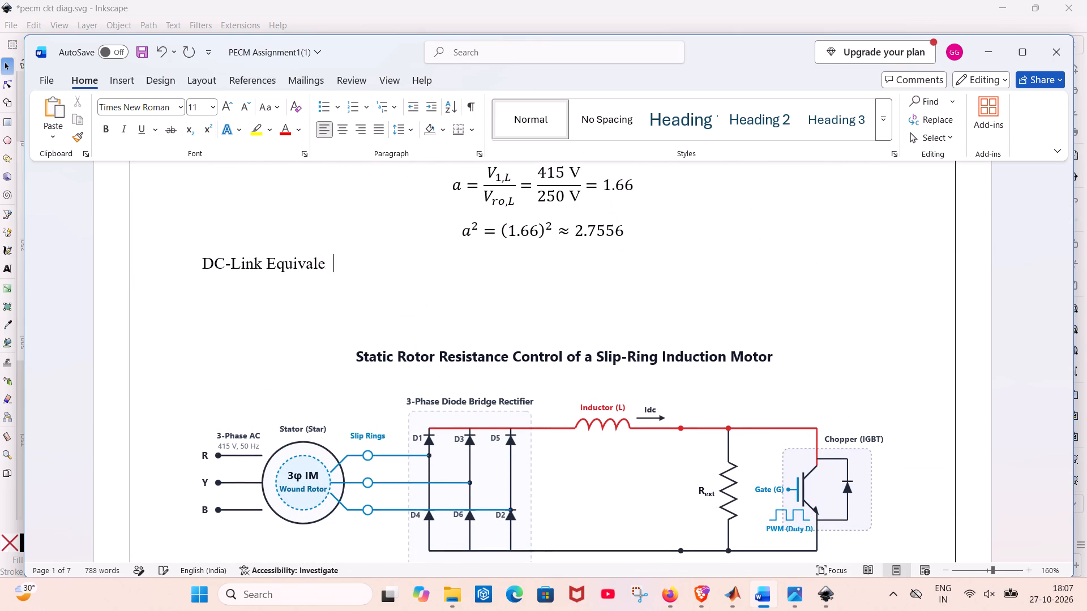
{"action": "key", "text": "BackSpace"}
{"action": "key", "text": "BackSpace"}
{"action": "key", "text": "BackSpace"}
{"action": "key", "text": "BackSpace"}
{"action": "key", "text": "BackSpace"}
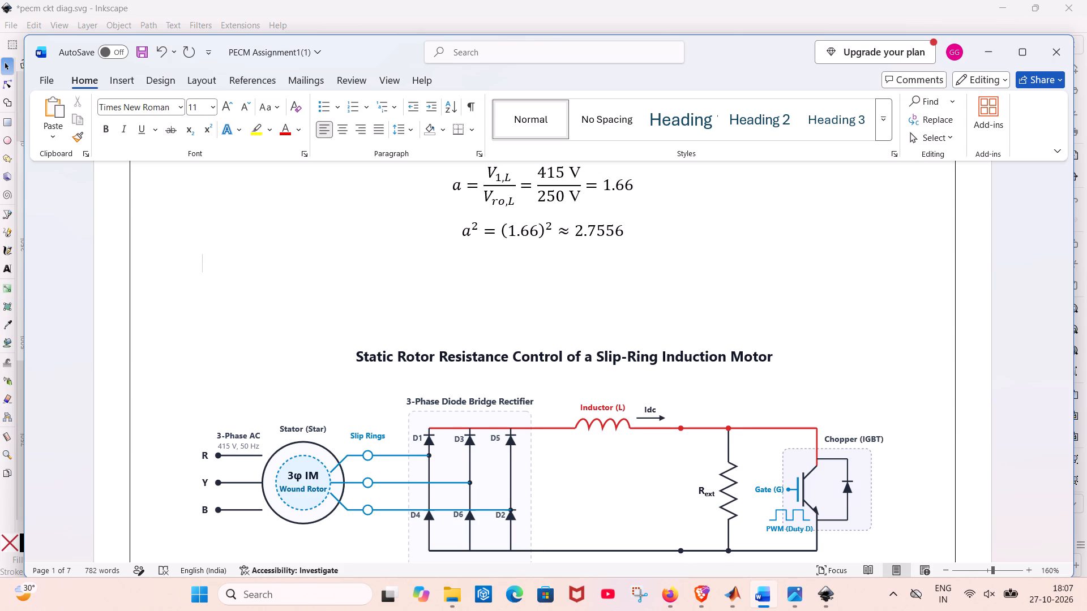
{"action": "key", "text": "BackSpace"}
{"action": "scroll", "coordinate": [541, 266], "scroll_direction": "down", "scroll_amount": 4}
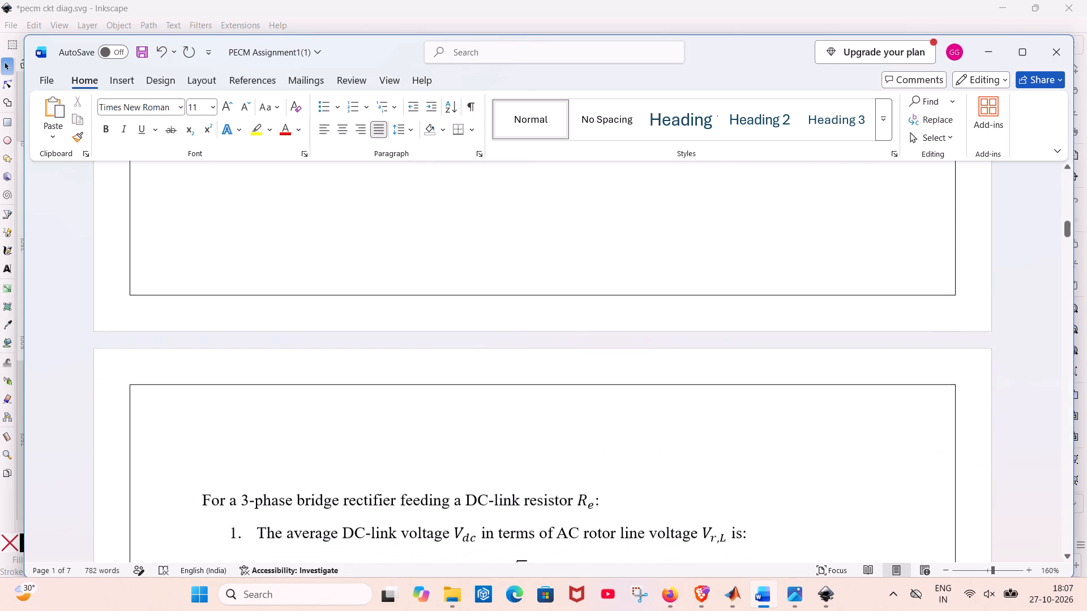
Examine the bridge rectifier derivation and the duty ratio and operating speed section on page 2 for unneeded wording.
{"action": "scroll", "coordinate": [541, 266], "scroll_direction": "down", "scroll_amount": 1}
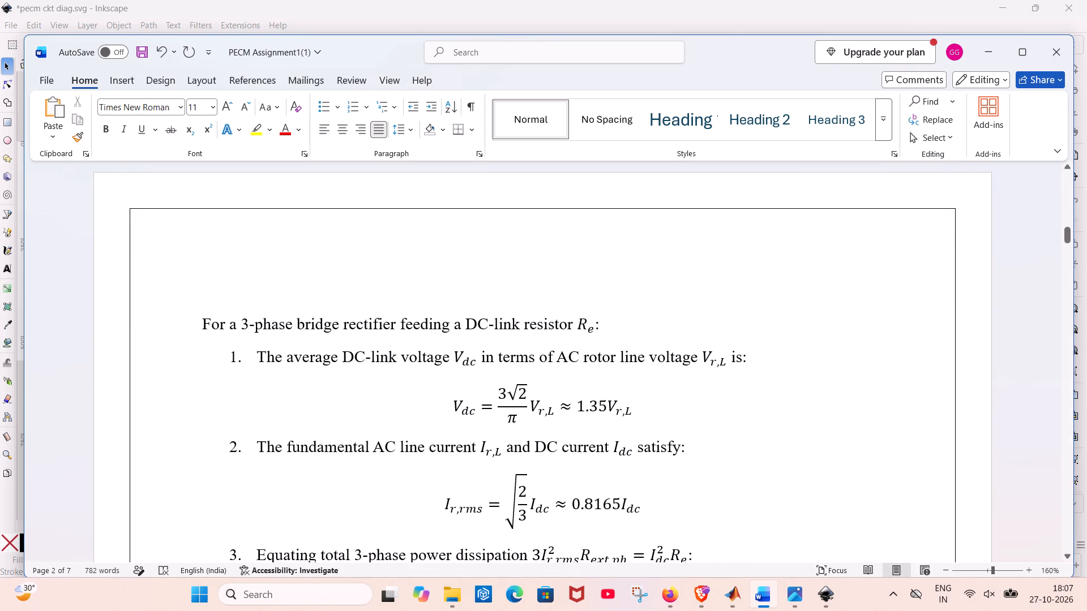
{"action": "scroll", "coordinate": [541, 266], "scroll_direction": "down", "scroll_amount": 2}
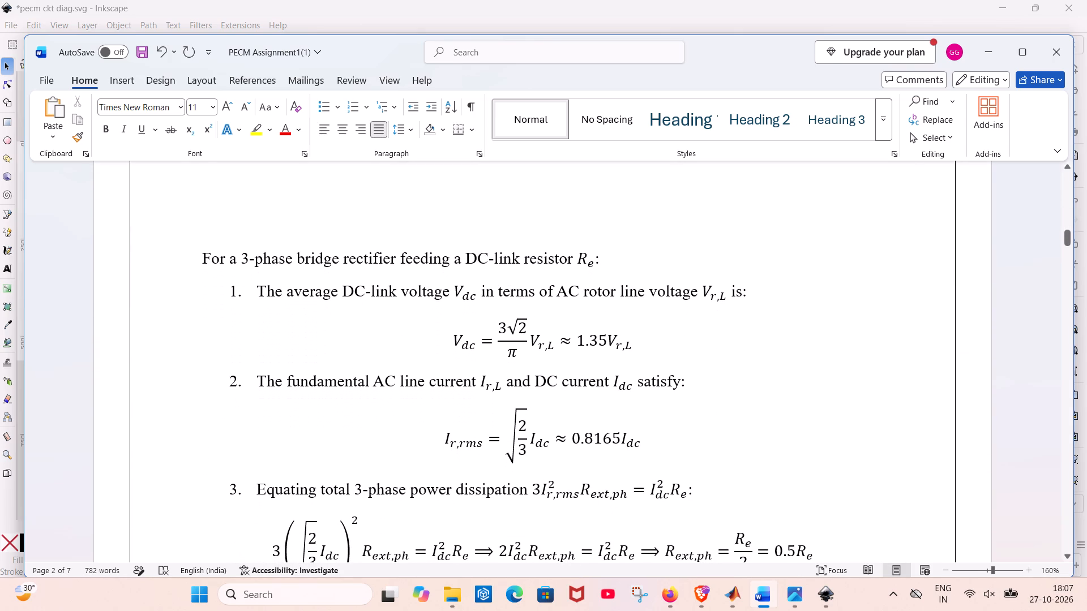
{"action": "scroll", "coordinate": [541, 266], "scroll_direction": "down", "scroll_amount": 6}
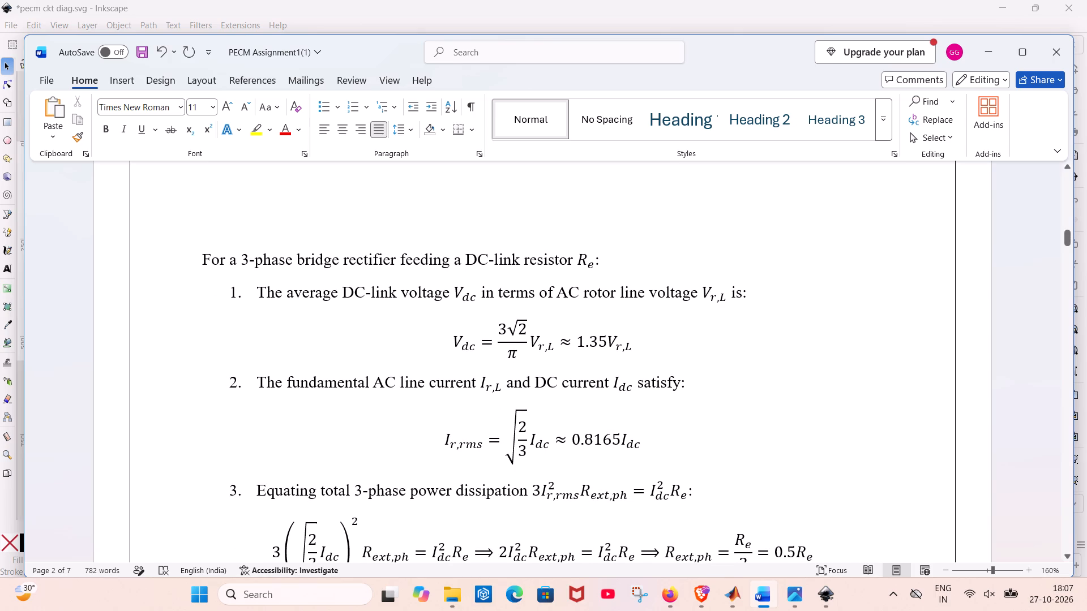
{"action": "scroll", "coordinate": [541, 266], "scroll_direction": "down", "scroll_amount": 4}
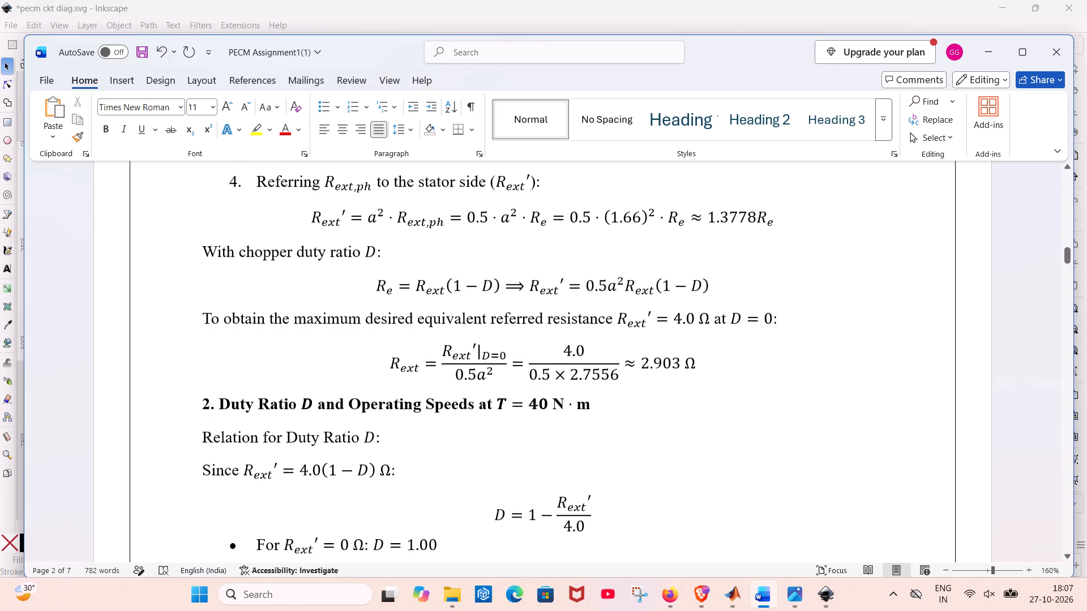
{"action": "scroll", "coordinate": [541, 266], "scroll_direction": "down", "scroll_amount": 1}
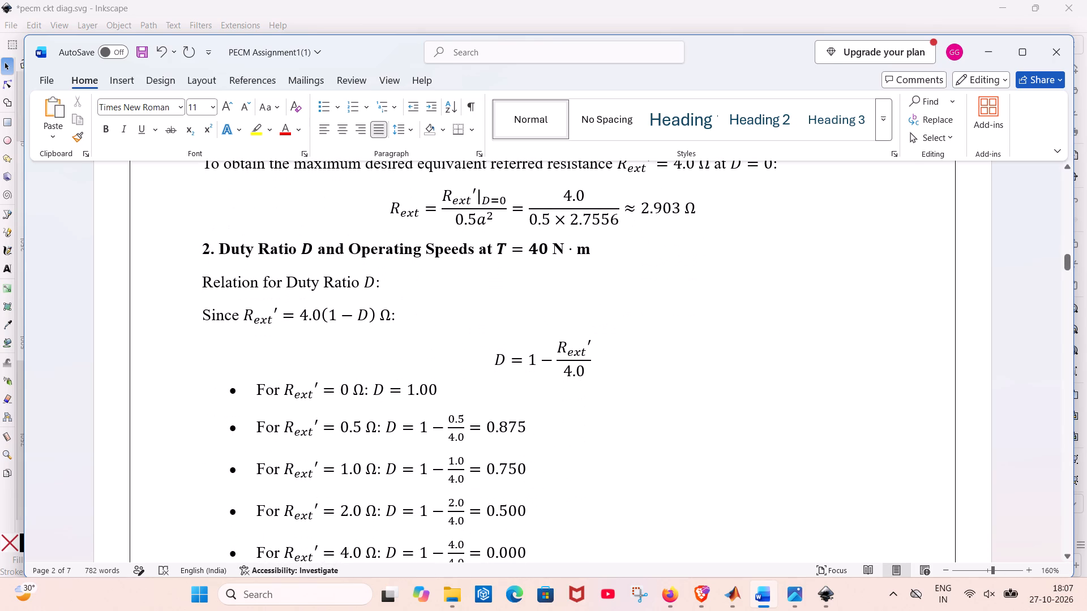
{"action": "scroll", "coordinate": [541, 266], "scroll_direction": "down", "scroll_amount": 2}
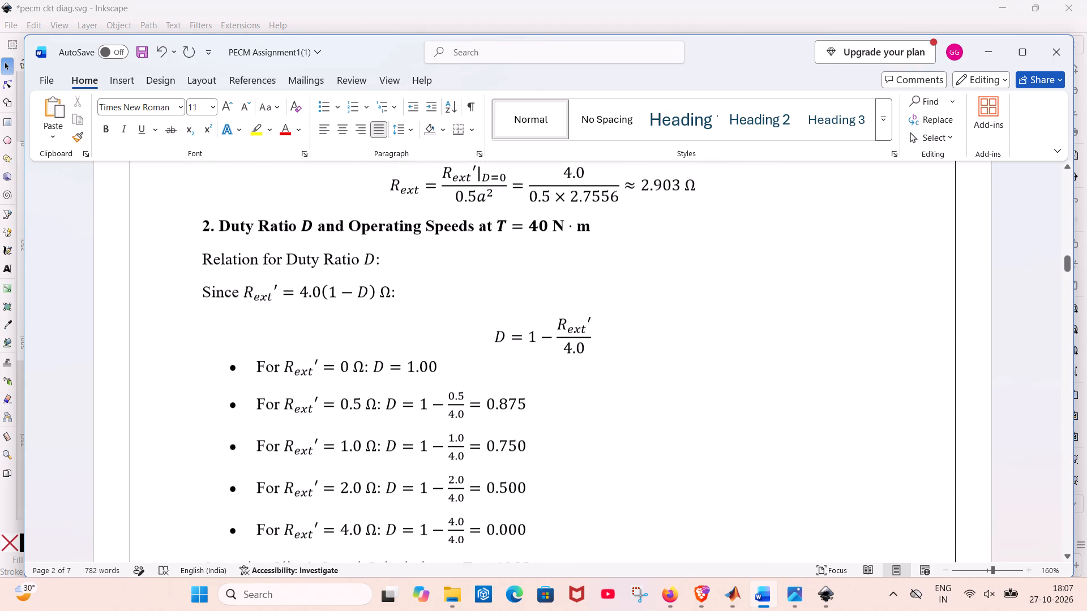
{"action": "scroll", "coordinate": [541, 266], "scroll_direction": "down", "scroll_amount": 1}
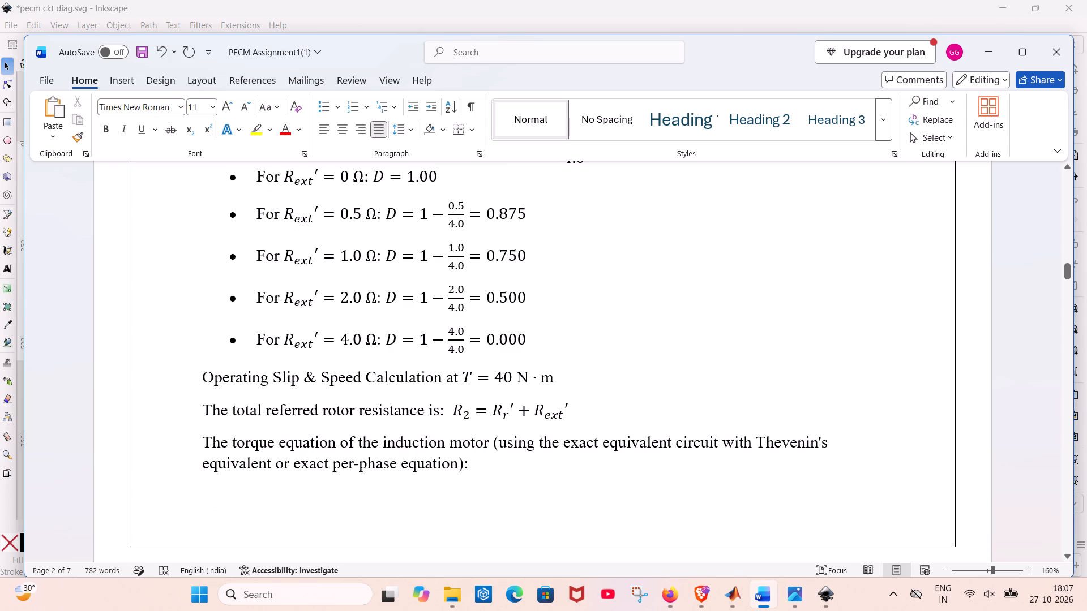
{"action": "scroll", "coordinate": [541, 266], "scroll_direction": "down", "scroll_amount": 1}
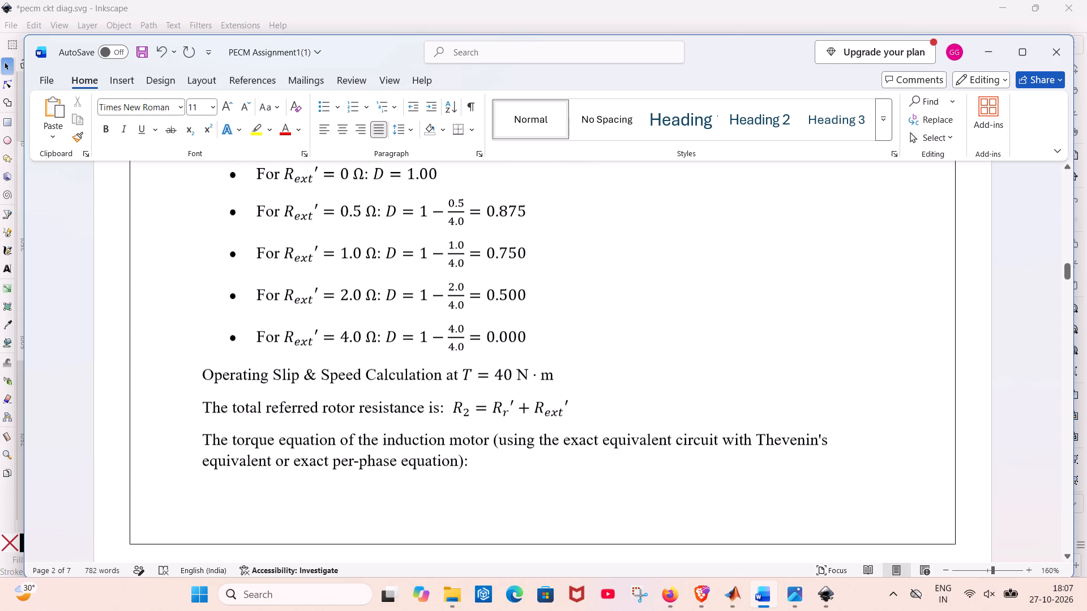
{"action": "scroll", "coordinate": [541, 266], "scroll_direction": "down", "scroll_amount": 1}
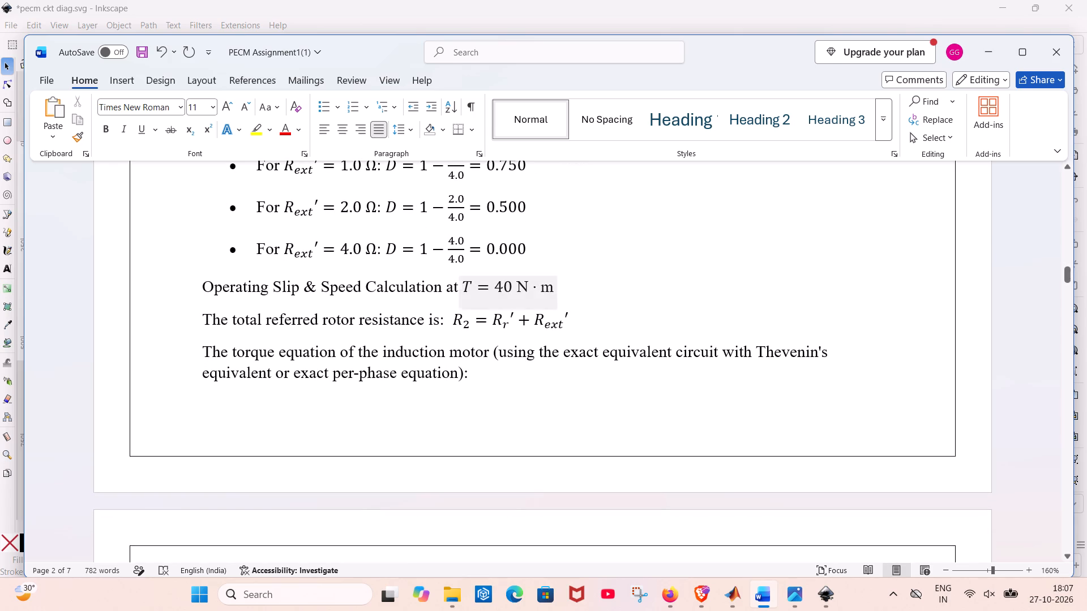
Delete "(using the exact equivalent circuit with Thevenin's equivalent or exact per-phase equation)" from the torque equation sentence, keeping "The torque equation of the induction motor" and its colon.
{"action": "left_click", "coordinate": [464, 378]}
{"action": "key", "text": "BackSpace"}
{"action": "key", "text": "BackSpace"}
{"action": "key", "text": "BackSpace"}
{"action": "key", "text": "BackSpace"}
{"action": "key", "text": "BackSpace"}
{"action": "key", "text": "BackSpace"}
{"action": "key", "text": "BackSpace"}
{"action": "key", "text": "BackSpace"}
{"action": "key", "text": "BackSpace"}
{"action": "key", "text": "BackSpace"}
{"action": "key", "text": "BackSpace"}
{"action": "key", "text": "BackSpace"}
{"action": "key", "text": "BackSpace"}
{"action": "key", "text": "BackSpace"}
{"action": "key", "text": "BackSpace"}
{"action": "key", "text": "BackSpace"}
{"action": "key", "text": "BackSpace"}
{"action": "key", "text": "BackSpace"}
{"action": "key", "text": "BackSpace"}
{"action": "key", "text": "BackSpace"}
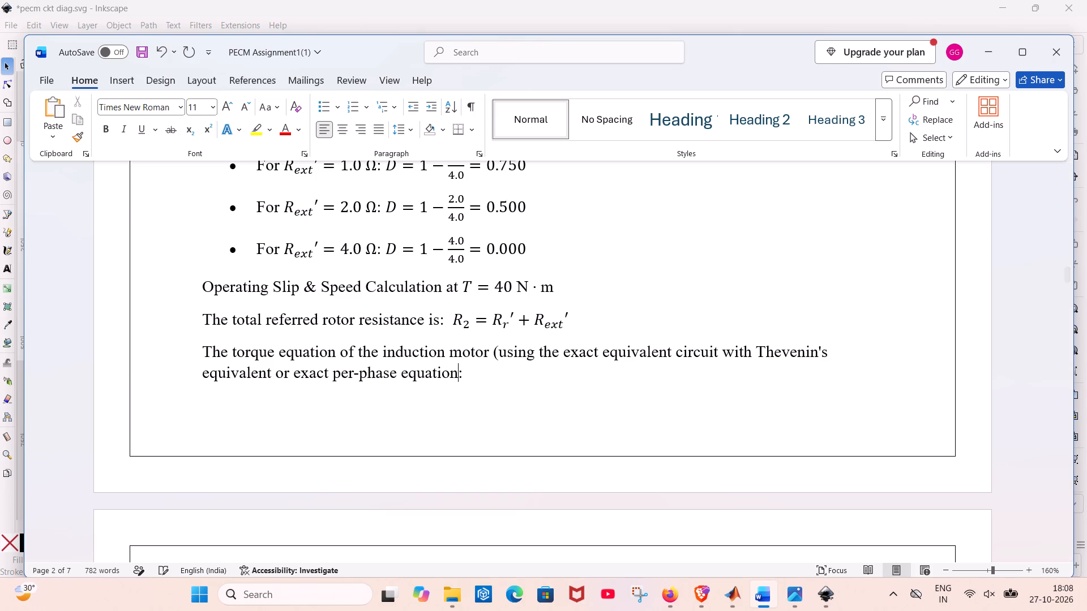
{"action": "key", "text": "BackSpace"}
{"action": "key", "text": "BackSpace"}
{"action": "key", "text": "BackSpace"}
{"action": "key", "text": "BackSpace"}
{"action": "key", "text": "BackSpace"}
{"action": "key", "text": "BackSpace"}
{"action": "key", "text": "BackSpace"}
{"action": "key", "text": "BackSpace"}
{"action": "key", "text": "BackSpace"}
{"action": "key", "text": "BackSpace"}
{"action": "key", "text": "BackSpace"}
{"action": "key", "text": "BackSpace"}
{"action": "key", "text": "BackSpace"}
{"action": "key", "text": "BackSpace"}
{"action": "key", "text": "BackSpace"}
{"action": "key", "text": "BackSpace"}
{"action": "key", "text": "BackSpace"}
{"action": "key", "text": "BackSpace"}
{"action": "key", "text": "BackSpace"}
{"action": "key", "text": "BackSpace"}
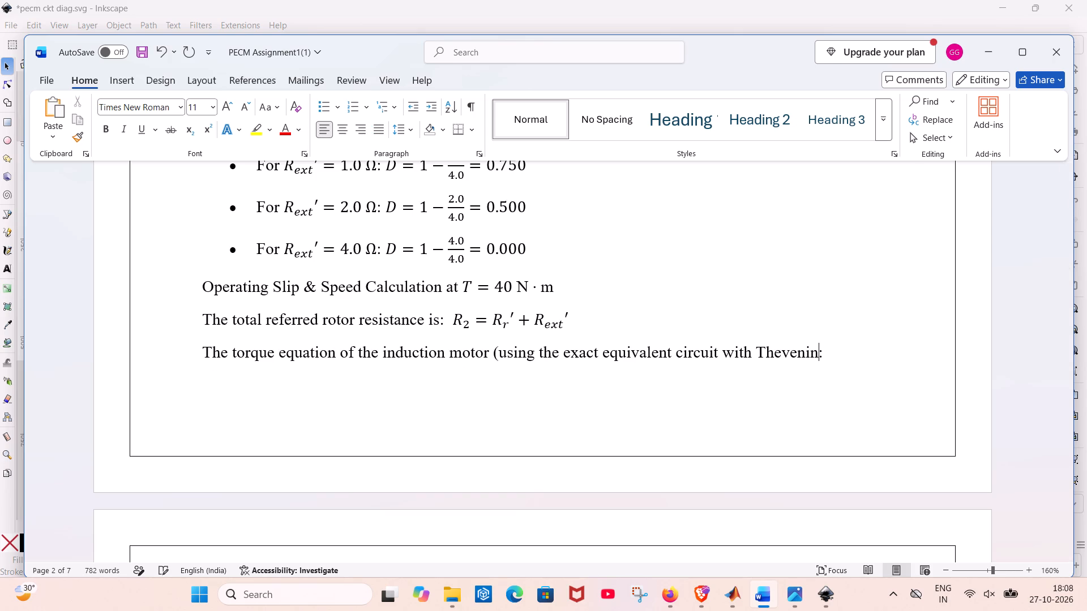
{"action": "key", "text": "BackSpace"}
{"action": "key", "text": "BackSpace"}
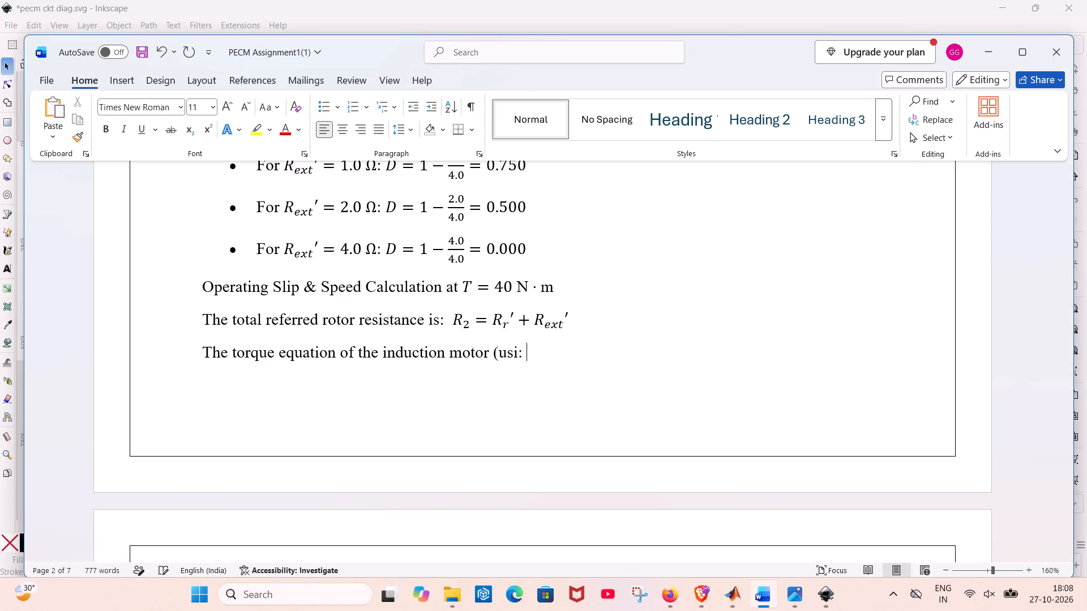
{"action": "key", "text": "BackSpace"}
{"action": "key", "text": "BackSpace"}
{"action": "key", "text": "BackSpace"}
{"action": "key", "text": "BackSpace"}
{"action": "key", "text": "BackSpace"}
{"action": "key", "text": "BackSpace"}
{"action": "key", "text": "BackSpace"}
{"action": "key", "text": "BackSpace"}
{"action": "key", "text": "ctrl+z"}
{"action": "key", "text": "ctrl+z"}
{"action": "key", "text": "ctrl+z"}
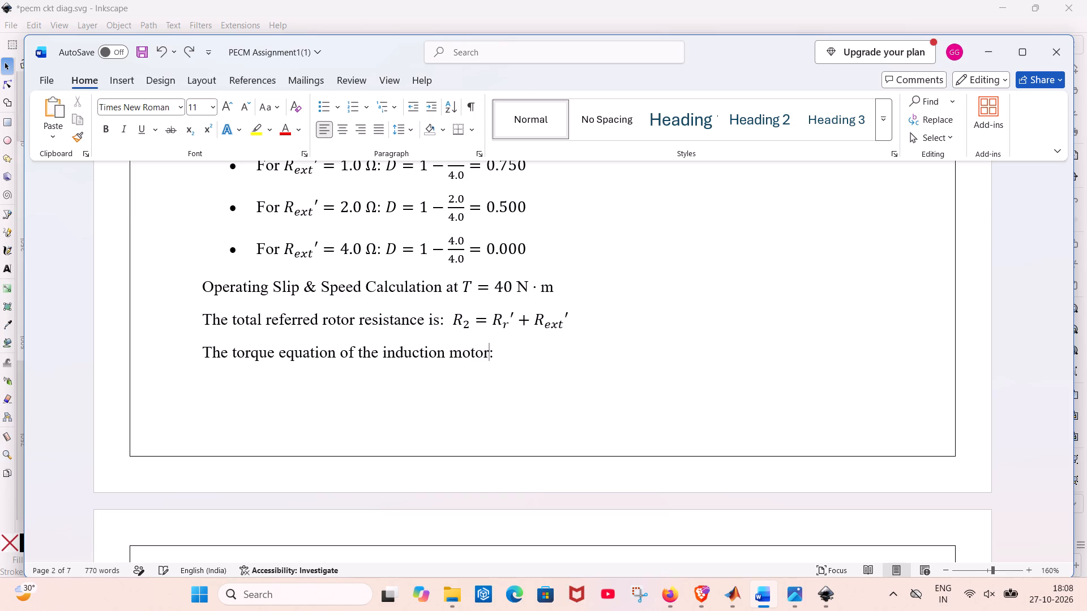
{"action": "key", "text": "ctrl+z"}
{"action": "key", "text": "ctrl+z"}
{"action": "key", "text": "ctrl+z"}
{"action": "key", "text": "BackSpace"}
{"action": "key", "text": "BackSpace"}
Examine the Thevenin and electromagnetic torque derivation and the slip and rotor speed table that follows it.
{"action": "scroll", "coordinate": [490, 402], "scroll_direction": "down", "scroll_amount": 2}
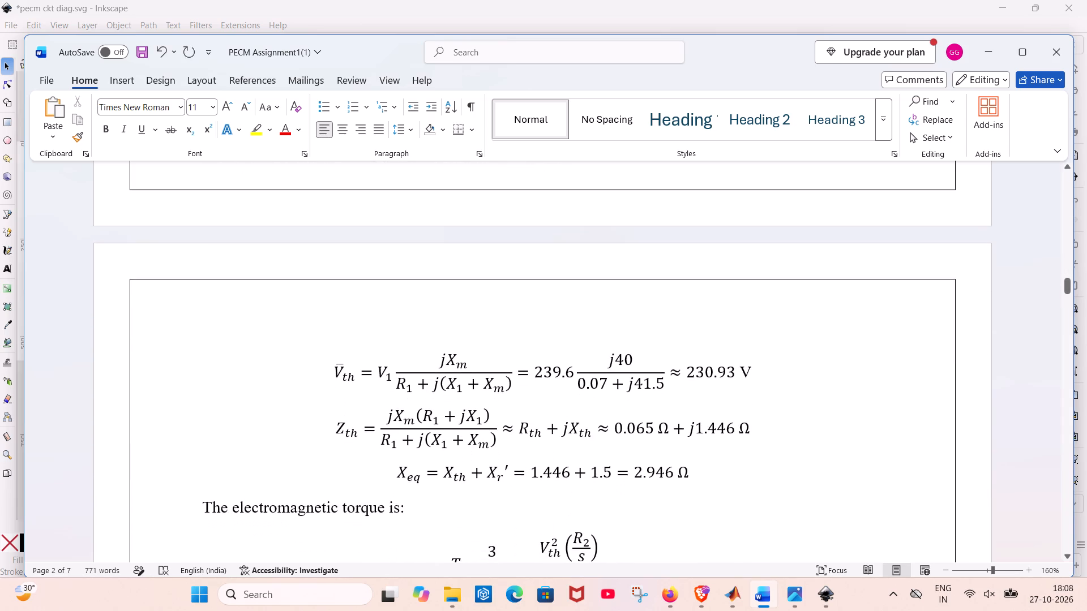
{"action": "scroll", "coordinate": [490, 402], "scroll_direction": "down", "scroll_amount": 3}
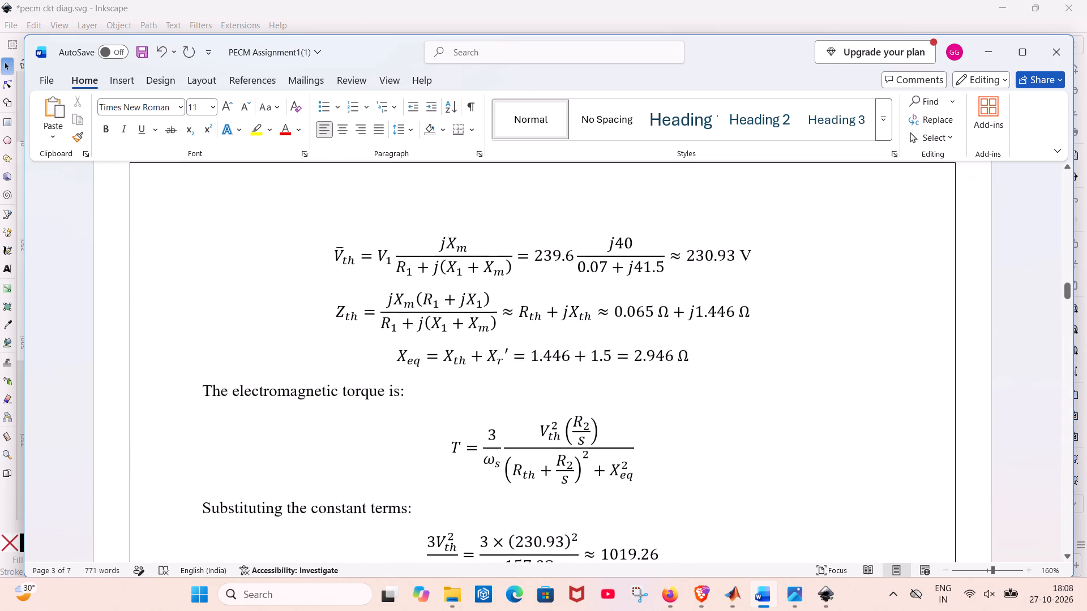
{"action": "scroll", "coordinate": [490, 402], "scroll_direction": "down", "scroll_amount": 3}
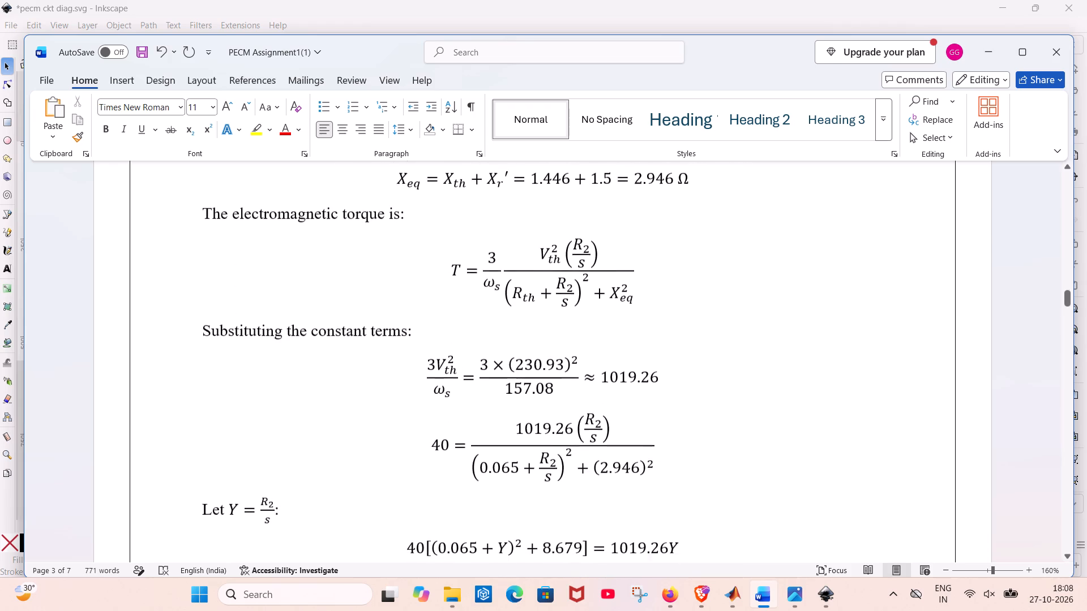
{"action": "scroll", "coordinate": [490, 402], "scroll_direction": "down", "scroll_amount": 1}
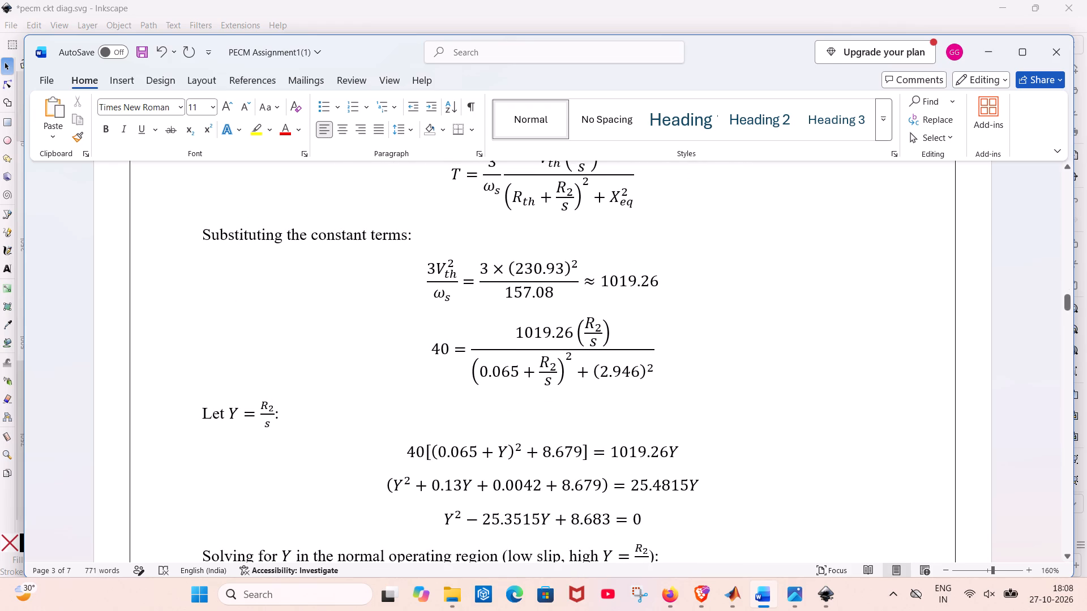
{"action": "scroll", "coordinate": [490, 402], "scroll_direction": "down", "scroll_amount": 1}
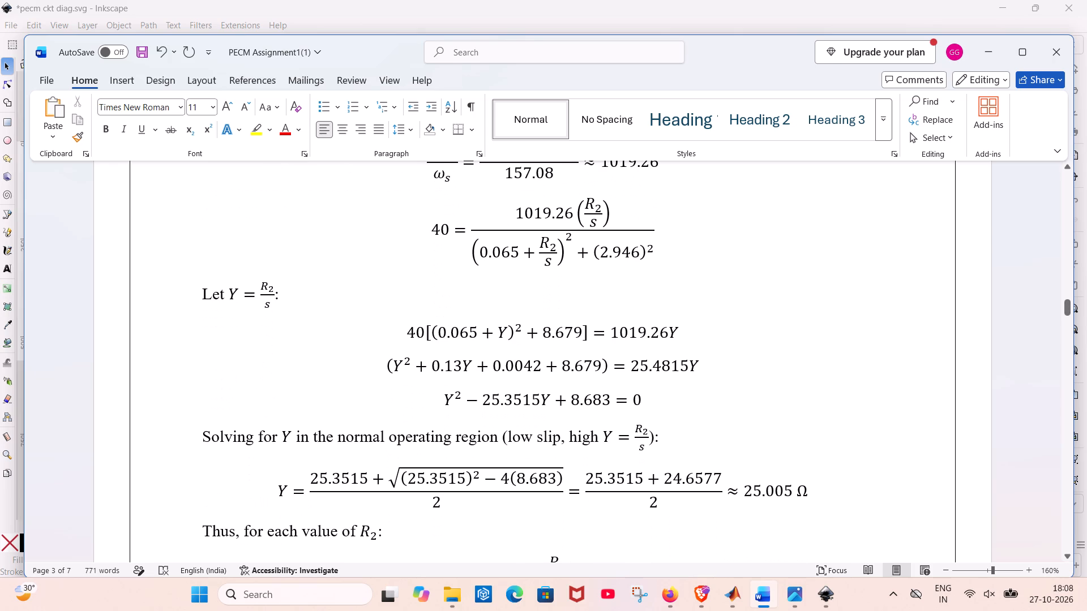
{"action": "scroll", "coordinate": [490, 402], "scroll_direction": "down", "scroll_amount": 1}
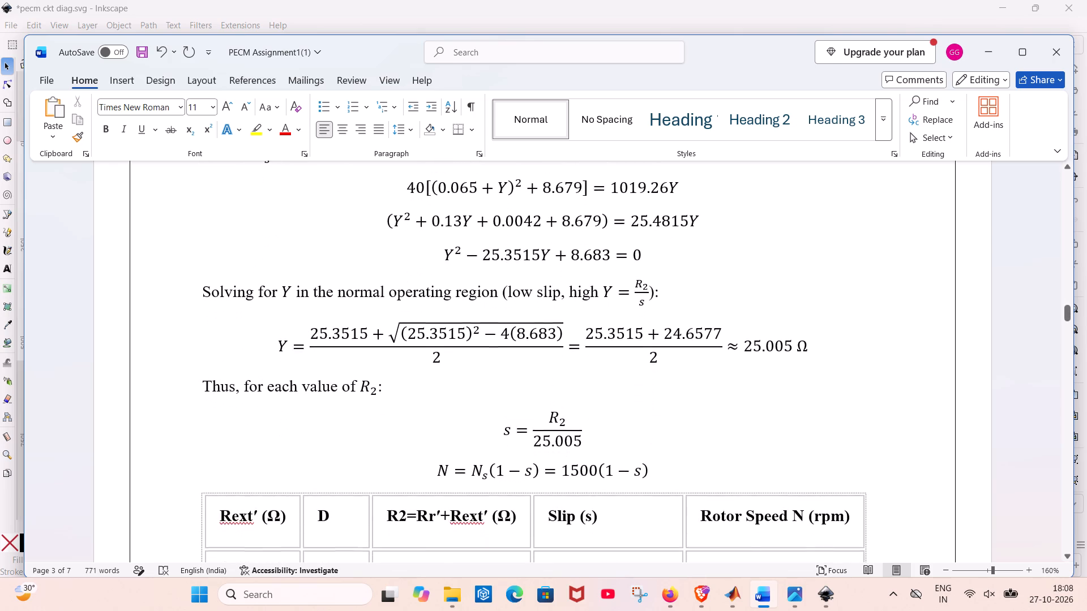
{"action": "scroll", "coordinate": [490, 402], "scroll_direction": "down", "scroll_amount": 2}
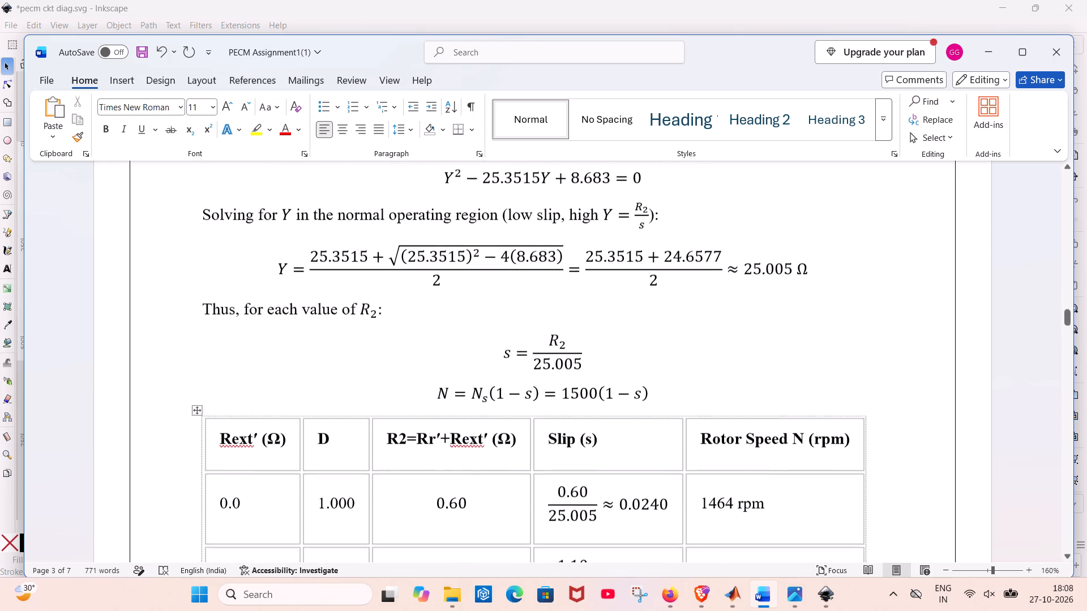
{"action": "scroll", "coordinate": [490, 402], "scroll_direction": "down", "scroll_amount": 2}
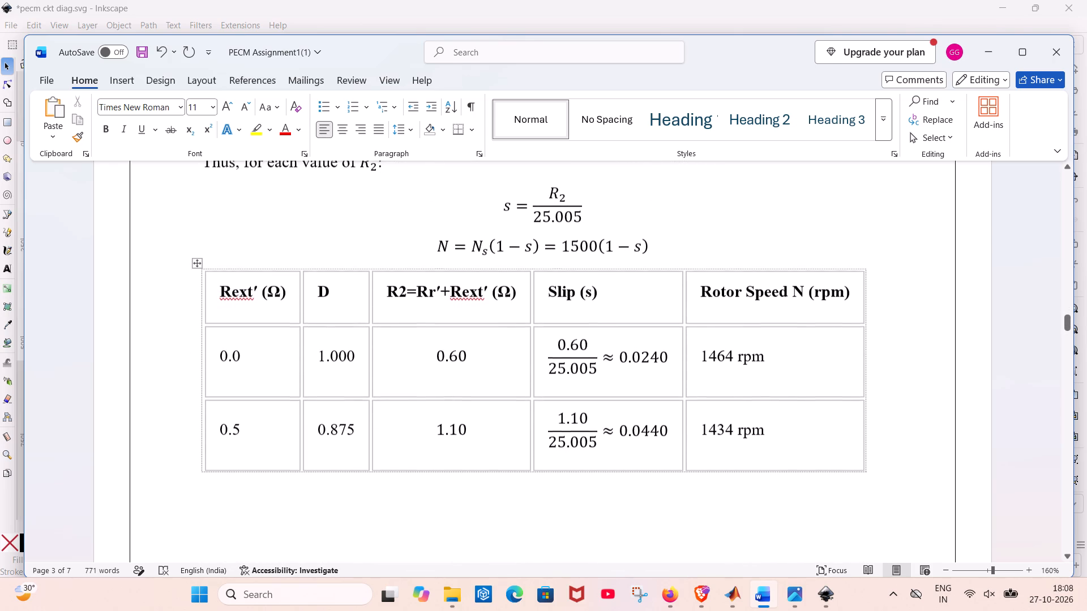
{"action": "scroll", "coordinate": [490, 402], "scroll_direction": "down", "scroll_amount": 3}
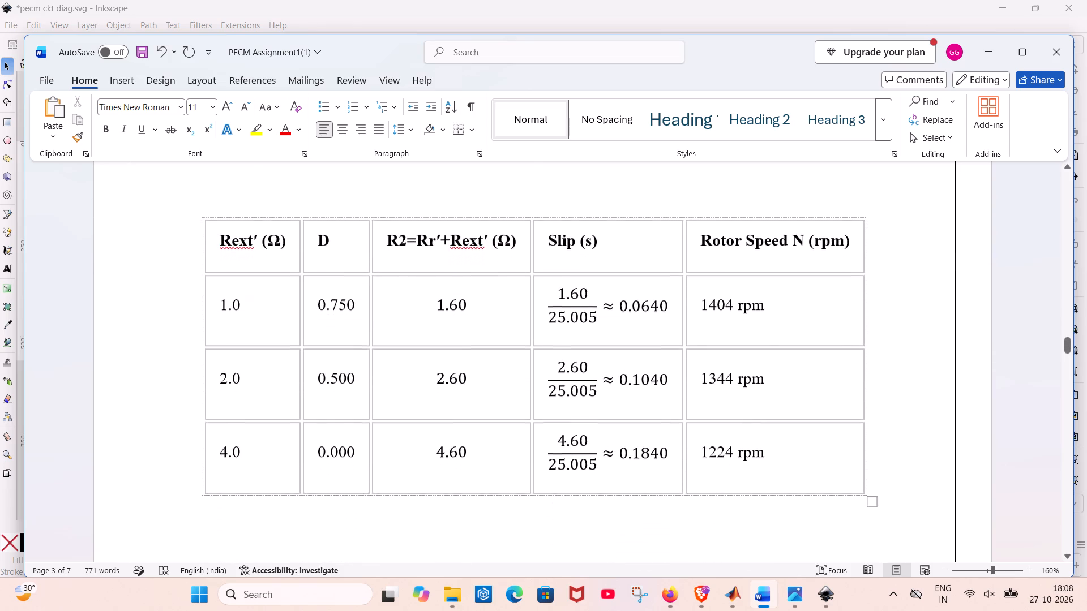
Examine the Analytical Behavior section and the efficiency calculations in section 4 for unneeded wording.
{"action": "scroll", "coordinate": [490, 402], "scroll_direction": "down", "scroll_amount": 3}
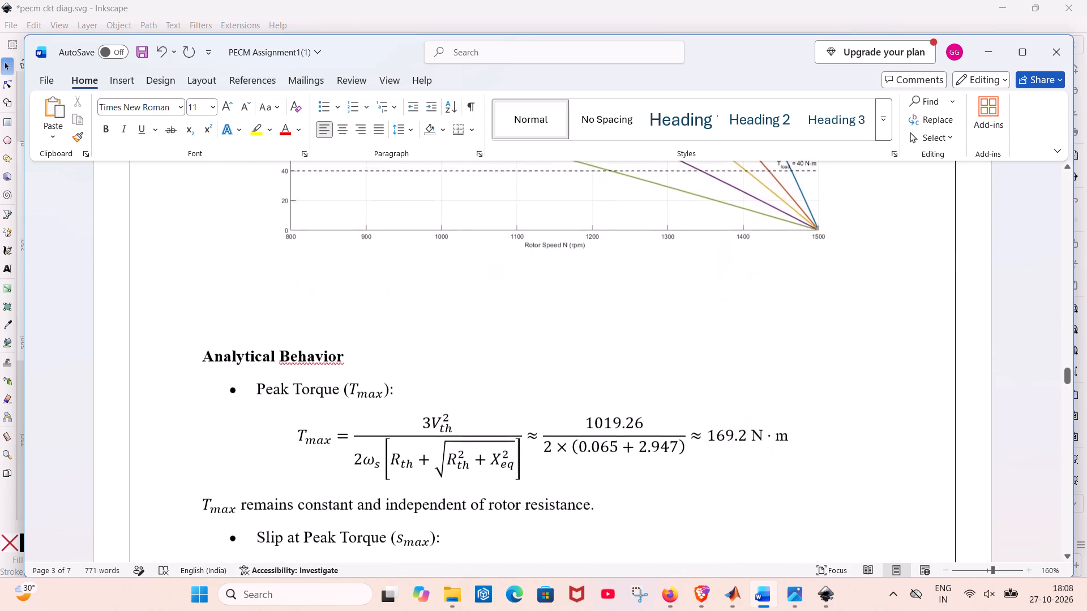
{"action": "scroll", "coordinate": [490, 402], "scroll_direction": "down", "scroll_amount": 2}
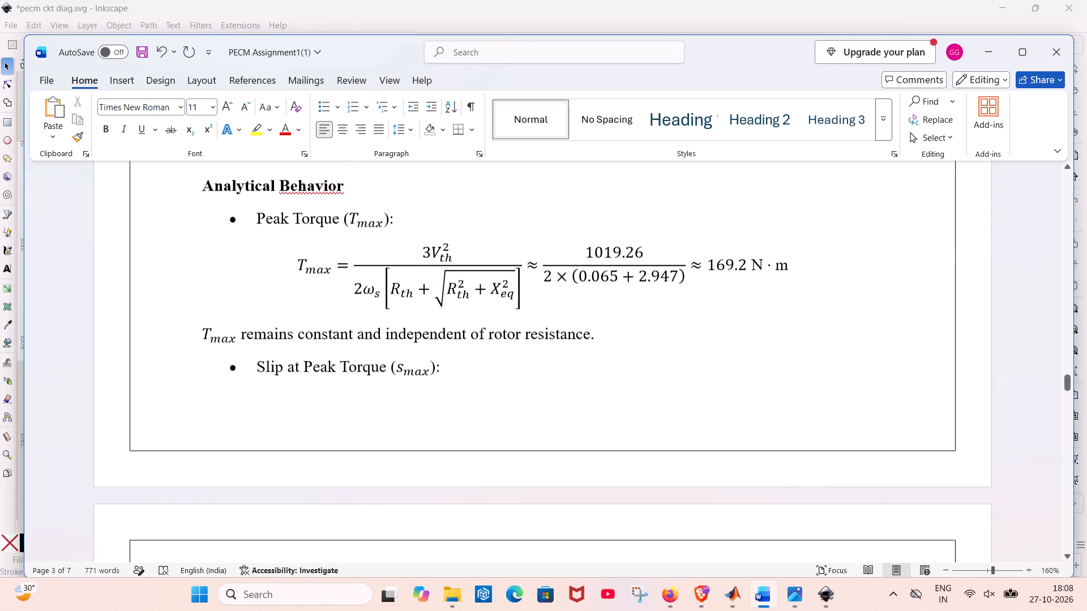
{"action": "scroll", "coordinate": [490, 402], "scroll_direction": "down", "scroll_amount": 2}
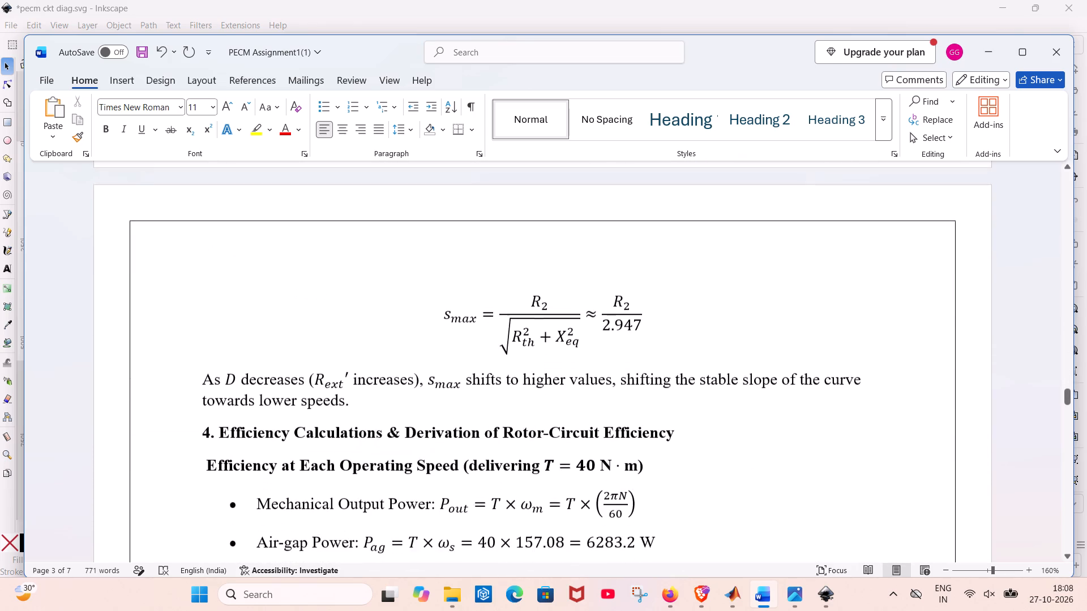
{"action": "scroll", "coordinate": [490, 402], "scroll_direction": "down", "scroll_amount": 2}
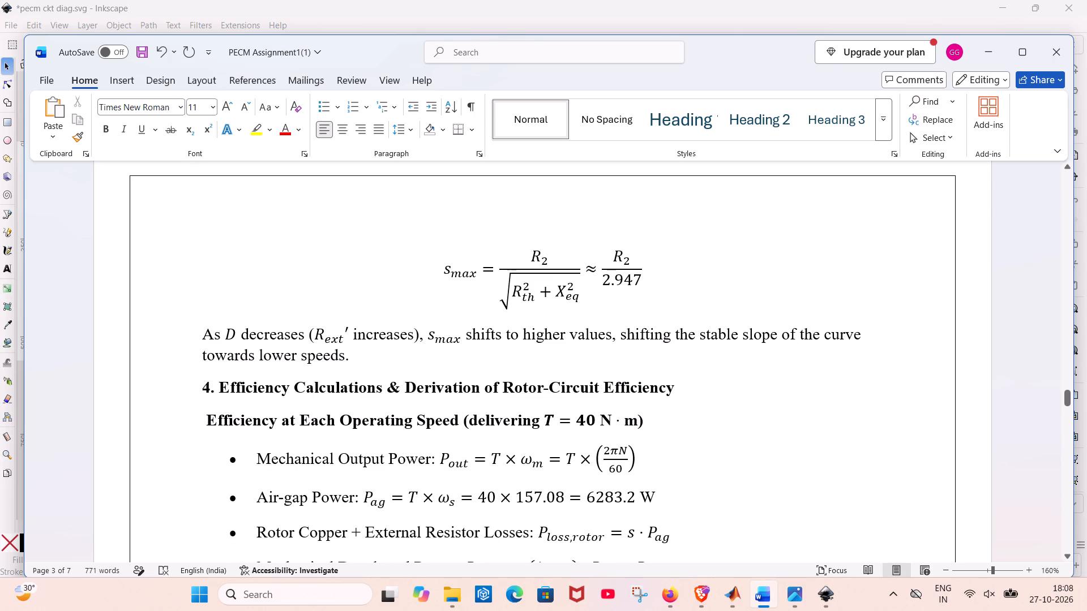
{"action": "scroll", "coordinate": [490, 402], "scroll_direction": "down", "scroll_amount": 4}
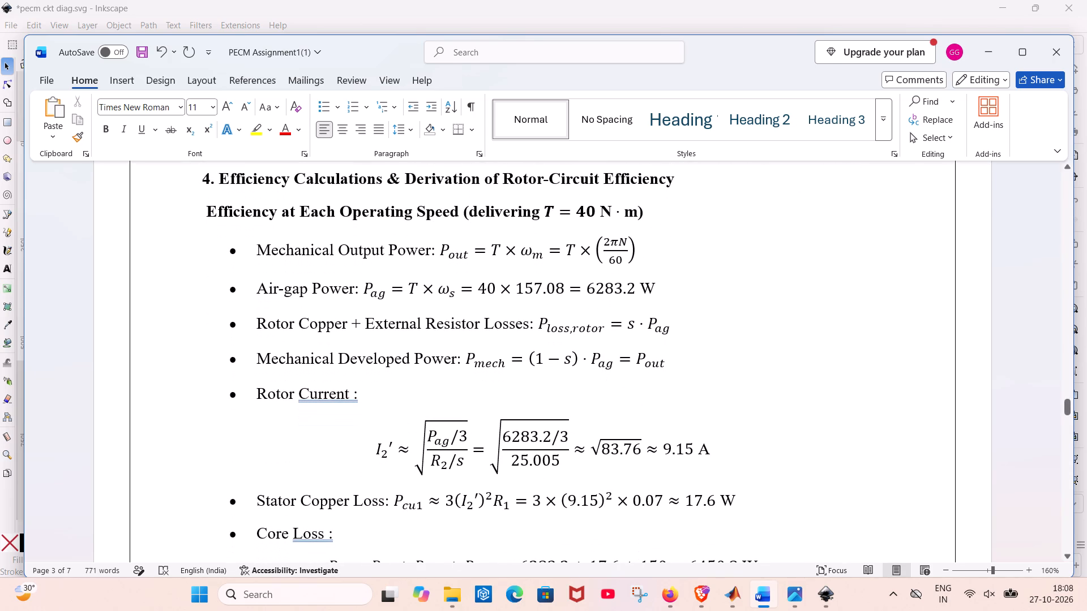
{"action": "scroll", "coordinate": [490, 402], "scroll_direction": "down", "scroll_amount": 5}
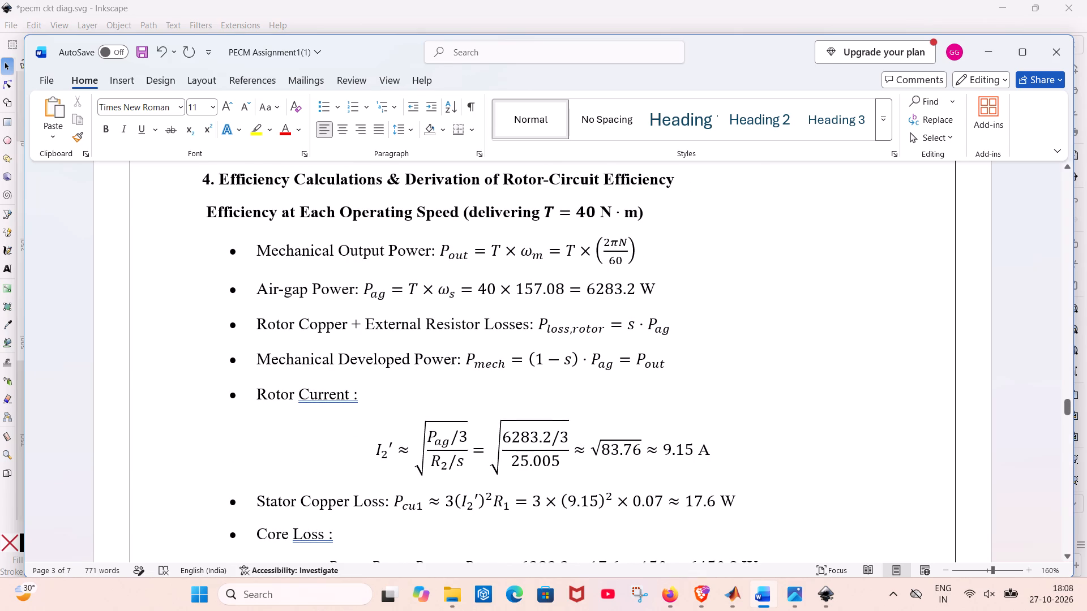
Delete the label "Rotor Copper + External Resistor Losses:" from its bullet in section 4, keeping the rotor loss equation.
{"action": "left_click", "coordinate": [532, 324]}
{"action": "key", "text": "BackSpace"}
{"action": "key", "text": "BackSpace"}
{"action": "key", "text": "BackSpace"}
{"action": "key", "text": "BackSpace"}
{"action": "key", "text": "BackSpace"}
{"action": "key", "text": "BackSpace"}
{"action": "key", "text": "BackSpace"}
{"action": "key", "text": "BackSpace"}
{"action": "key", "text": "BackSpace"}
{"action": "key", "text": "BackSpace"}
{"action": "key", "text": "BackSpace"}
{"action": "key", "text": "BackSpace"}
{"action": "key", "text": "BackSpace"}
{"action": "key", "text": "BackSpace"}
{"action": "key", "text": "BackSpace"}
{"action": "key", "text": "BackSpace"}
{"action": "key", "text": "BackSpace"}
{"action": "key", "text": "BackSpace"}
{"action": "key", "text": "BackSpace"}
{"action": "key", "text": "BackSpace"}
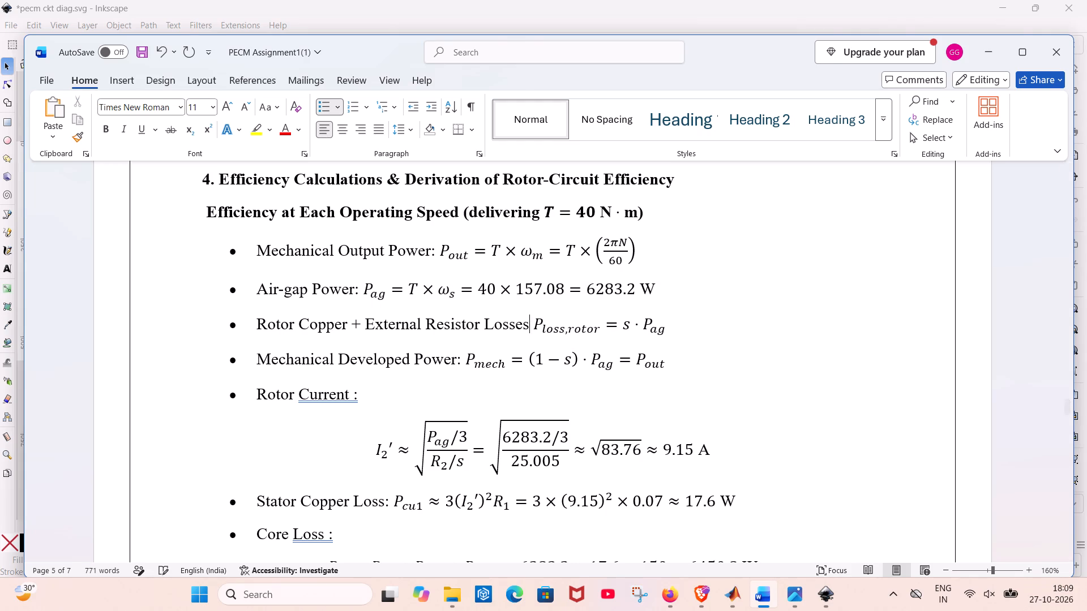
{"action": "key", "text": "BackSpace"}
{"action": "key", "text": "BackSpace"}
{"action": "key", "text": "BackSpace"}
{"action": "key", "text": "BackSpace"}
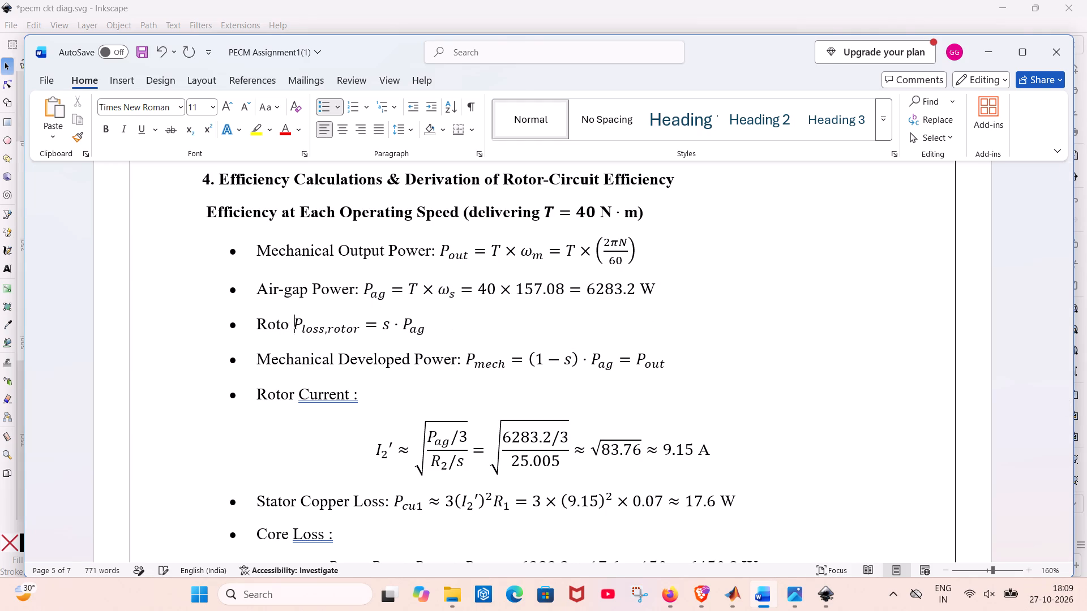
{"action": "key", "text": "BackSpace"}
{"action": "key", "text": "BackSpace"}
{"action": "key", "text": "BackSpace"}
{"action": "key", "text": "BackSpace"}
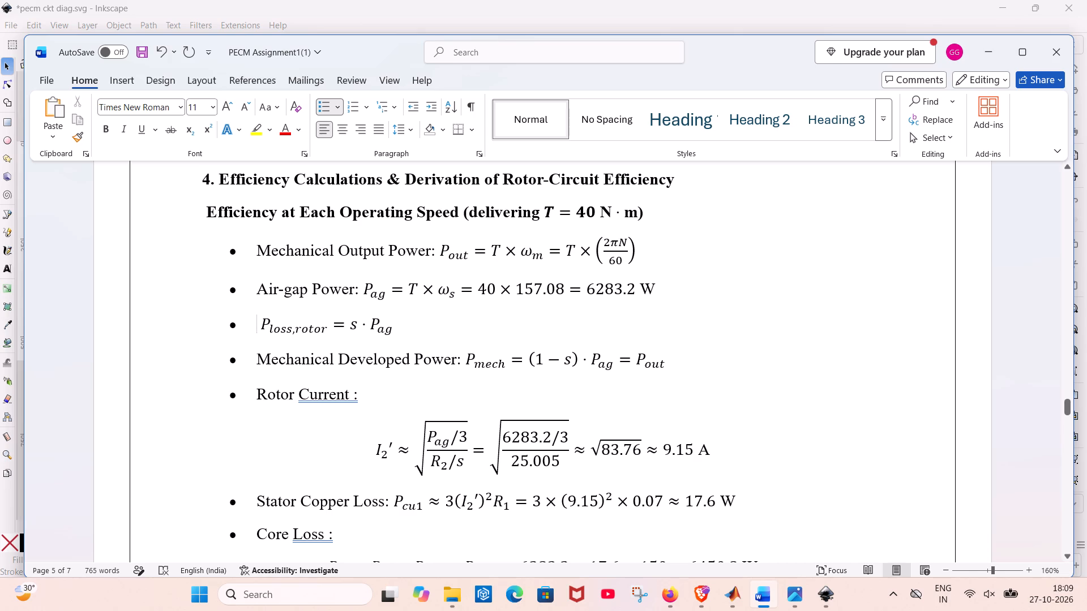
Delete the label "Mechanical Developed Power:" from its bullet in section 4, keeping the P_mech equation.
{"action": "left_click", "coordinate": [463, 364]}
{"action": "key", "text": "BackSpace"}
{"action": "key", "text": "BackSpace"}
{"action": "key", "text": "BackSpace"}
{"action": "key", "text": "BackSpace"}
{"action": "key", "text": "BackSpace"}
{"action": "key", "text": "BackSpace"}
{"action": "key", "text": "BackSpace"}
{"action": "key", "text": "BackSpace"}
{"action": "key", "text": "BackSpace"}
{"action": "key", "text": "BackSpace"}
{"action": "key", "text": "BackSpace"}
{"action": "key", "text": "BackSpace"}
{"action": "key", "text": "BackSpace"}
{"action": "key", "text": "BackSpace"}
{"action": "key", "text": "BackSpace"}
{"action": "key", "text": "BackSpace"}
{"action": "key", "text": "BackSpace"}
{"action": "key", "text": "BackSpace"}
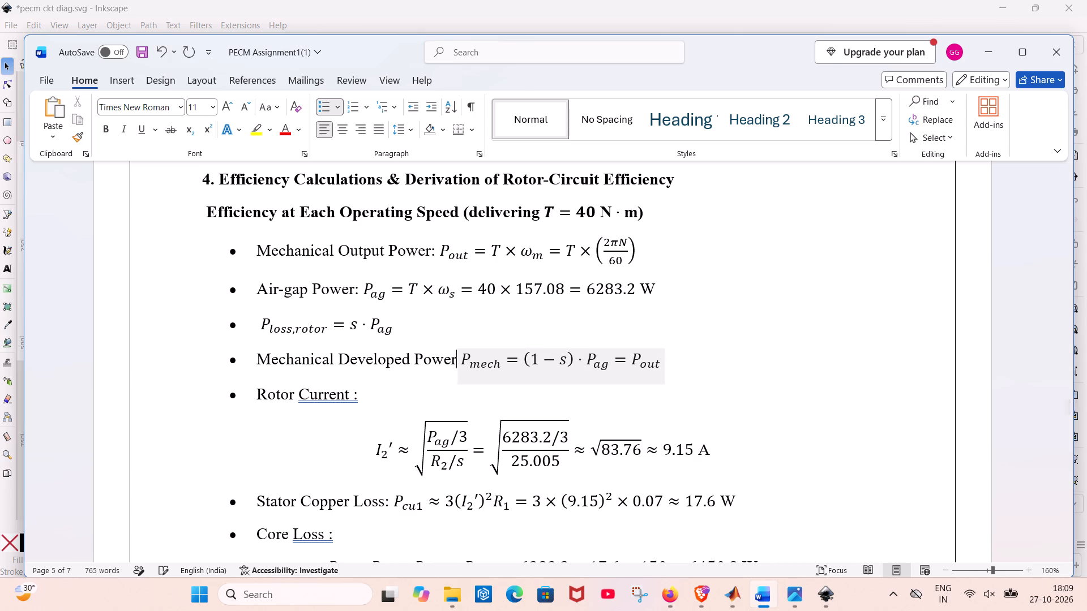
{"action": "key", "text": "BackSpace"}
{"action": "key", "text": "BackSpace"}
{"action": "key", "text": "BackSpace"}
{"action": "key", "text": "BackSpace"}
{"action": "key", "text": "BackSpace"}
{"action": "key", "text": "BackSpace"}
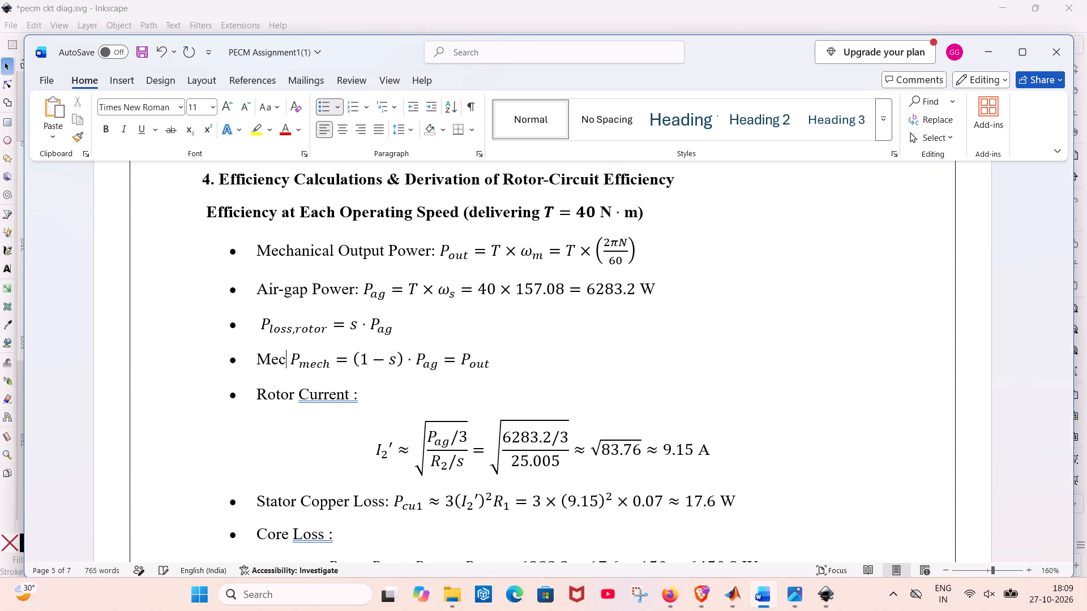
{"action": "key", "text": "BackSpace"}
{"action": "key", "text": "BackSpace"}
{"action": "key", "text": "BackSpace"}
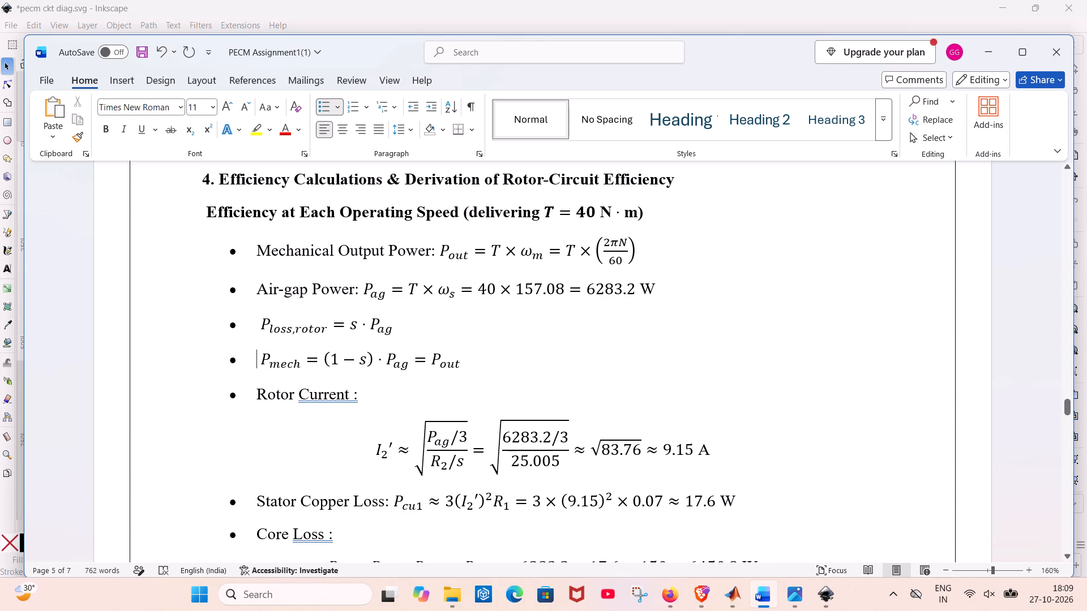
Examine the remaining loss bullets, the efficiency table, the rotor-circuit efficiency proof and the start of the Discussion Questions.
{"action": "scroll", "coordinate": [434, 262], "scroll_direction": "down", "scroll_amount": 1}
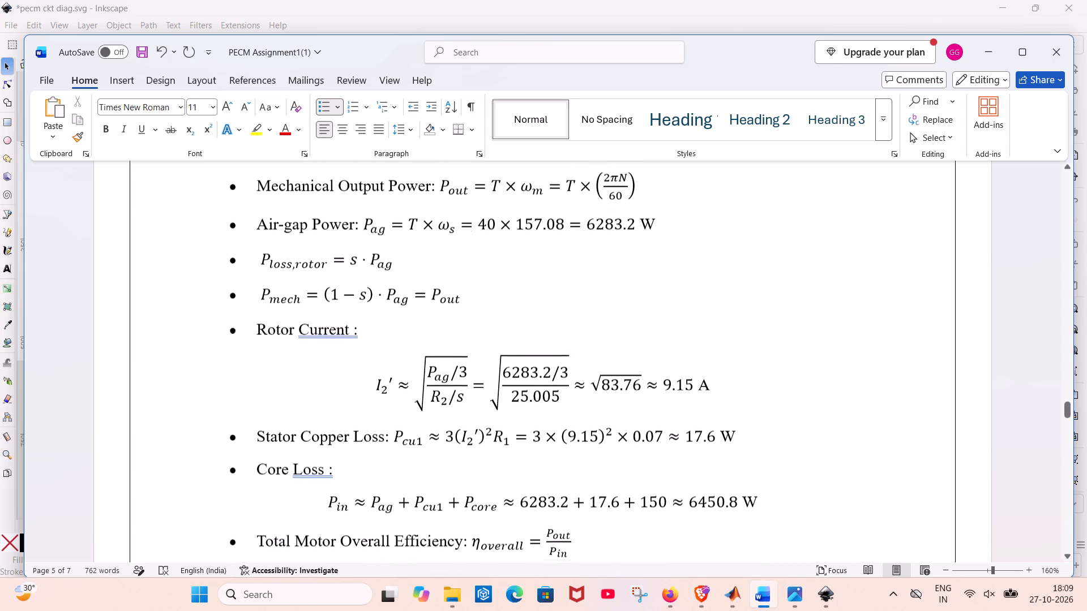
{"action": "scroll", "coordinate": [434, 262], "scroll_direction": "down", "scroll_amount": 2}
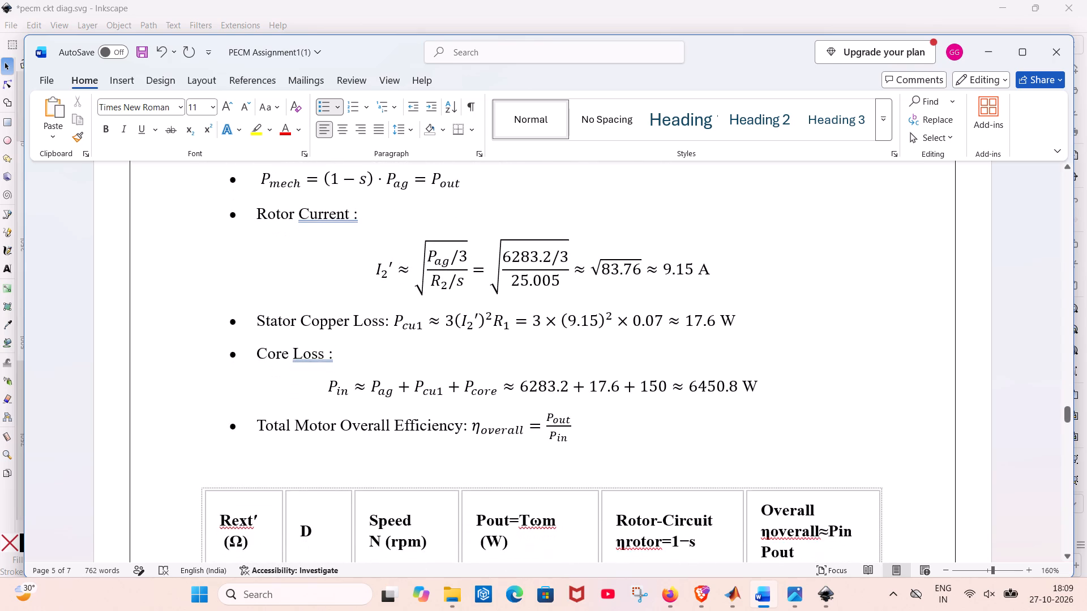
{"action": "scroll", "coordinate": [434, 262], "scroll_direction": "down", "scroll_amount": 2}
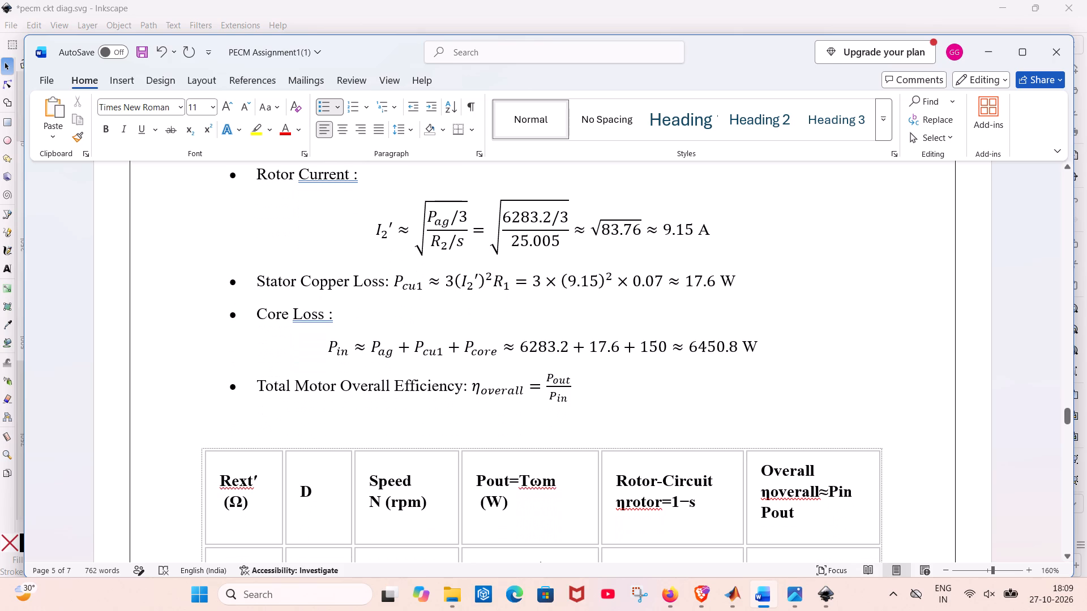
{"action": "scroll", "coordinate": [434, 262], "scroll_direction": "down", "scroll_amount": 2}
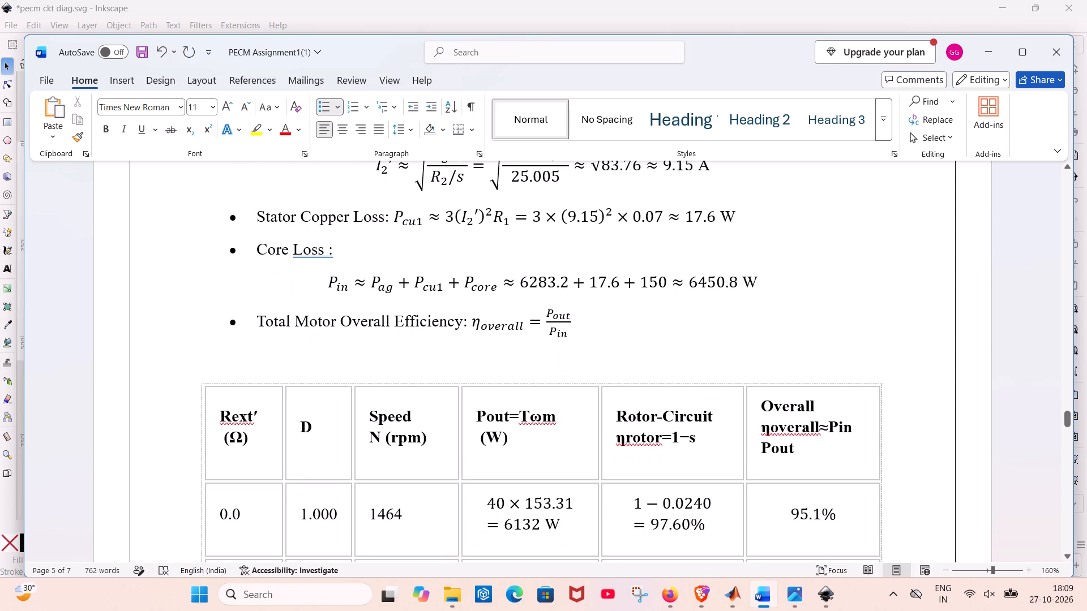
{"action": "scroll", "coordinate": [434, 262], "scroll_direction": "down", "scroll_amount": 2}
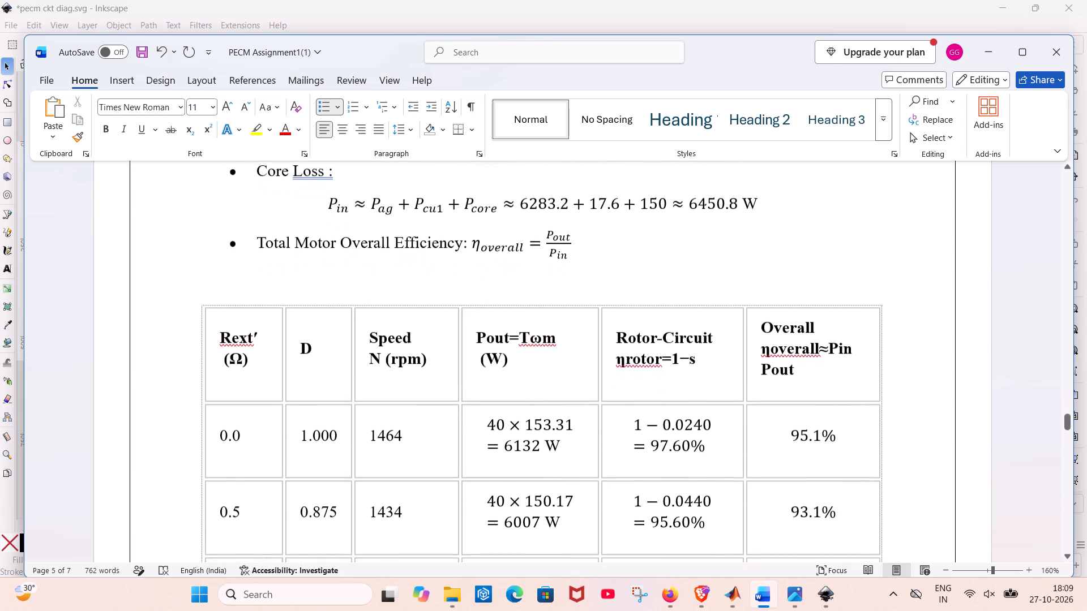
{"action": "scroll", "coordinate": [434, 262], "scroll_direction": "down", "scroll_amount": 2}
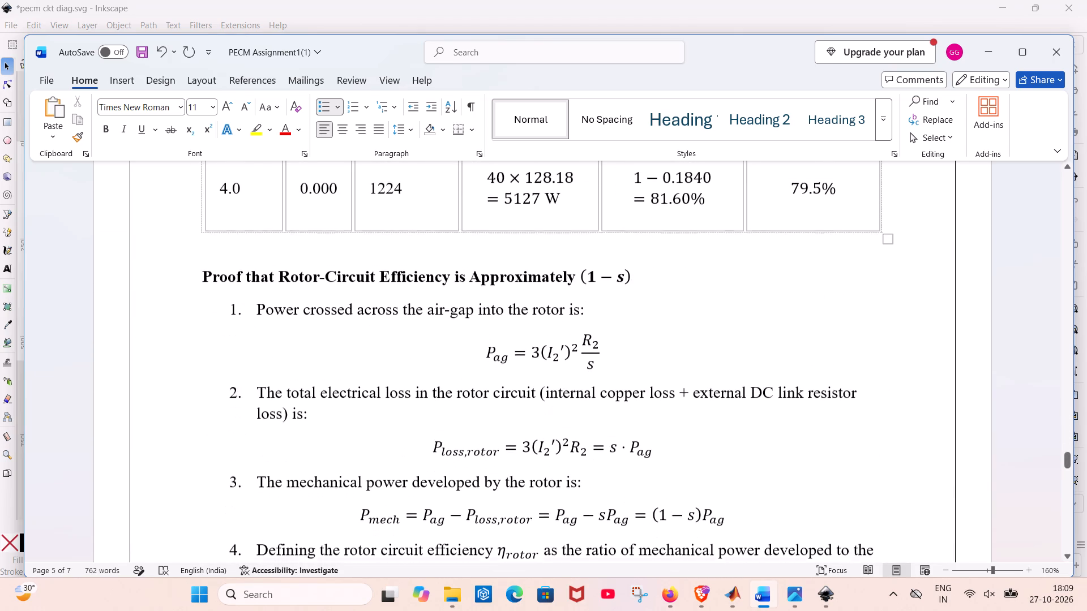
{"action": "scroll", "coordinate": [434, 262], "scroll_direction": "down", "scroll_amount": 3}
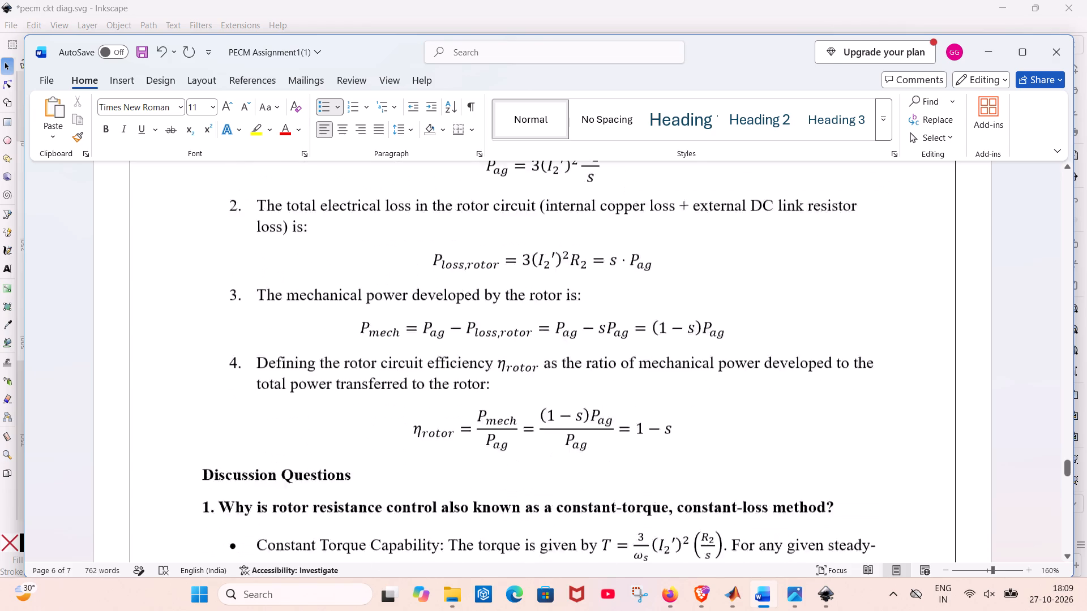
{"action": "scroll", "coordinate": [434, 262], "scroll_direction": "down", "scroll_amount": 3}
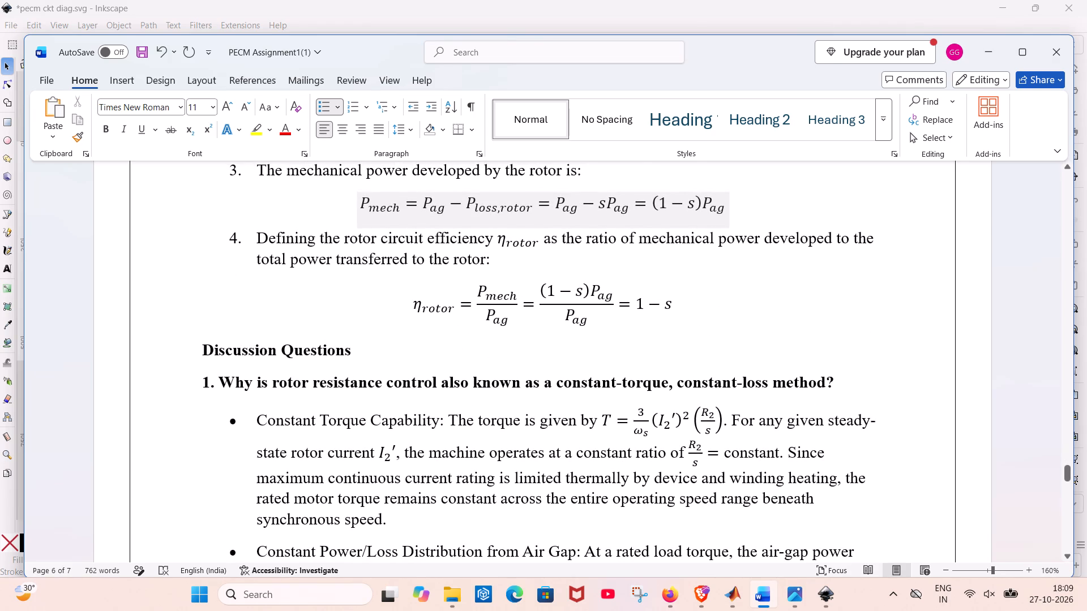
Delete "(internal copper loss + external DC link resistor loss)" and the extra space from item 2 of the rotor-circuit efficiency proof.
{"action": "scroll", "coordinate": [434, 262], "scroll_direction": "up", "scroll_amount": 1}
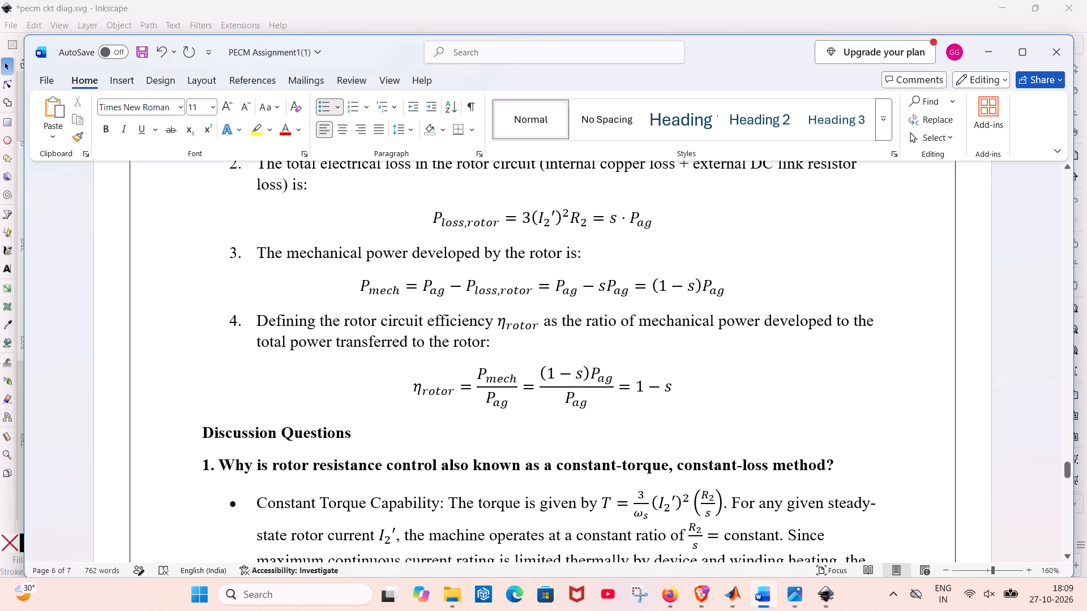
{"action": "scroll", "coordinate": [558, 322], "scroll_direction": "up", "scroll_amount": 1}
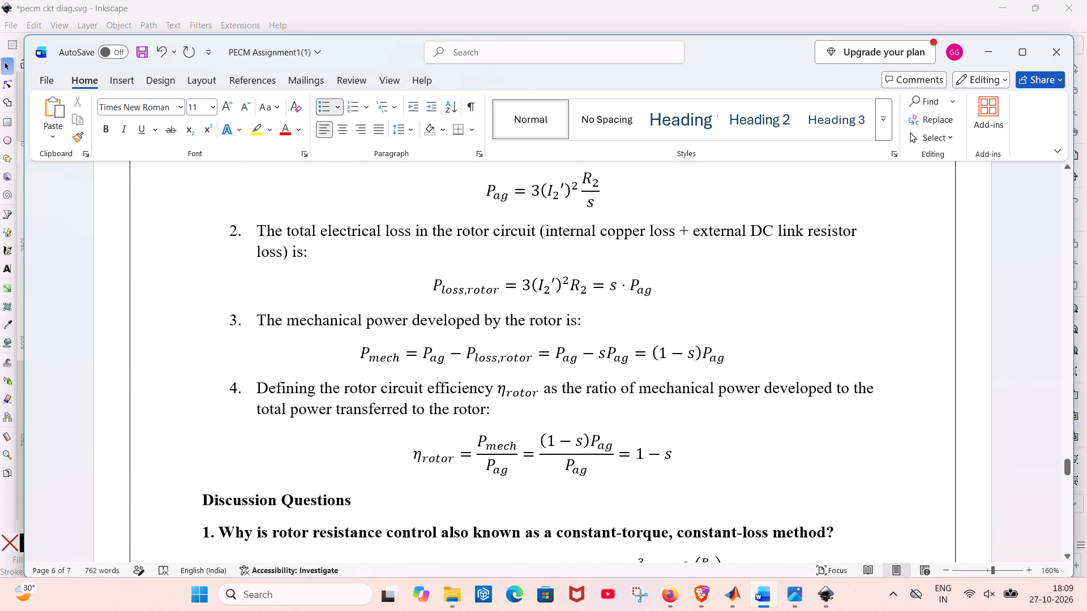
{"action": "left_click", "coordinate": [288, 253]}
{"action": "key", "text": "BackSpace"}
{"action": "key", "text": "BackSpace"}
{"action": "key", "text": "BackSpace"}
{"action": "key", "text": "BackSpace"}
{"action": "key", "text": "BackSpace"}
{"action": "key", "text": "BackSpace"}
{"action": "key", "text": "BackSpace"}
{"action": "key", "text": "BackSpace"}
{"action": "key", "text": "BackSpace"}
{"action": "key", "text": "BackSpace"}
{"action": "key", "text": "BackSpace"}
{"action": "key", "text": "BackSpace"}
{"action": "key", "text": "BackSpace"}
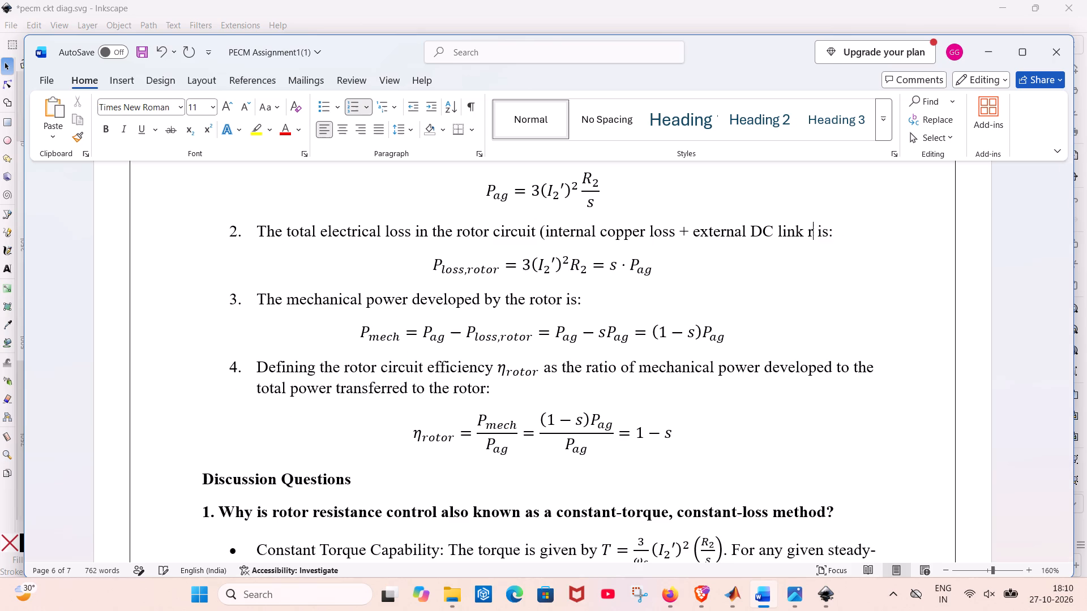
{"action": "key", "text": "BackSpace"}
{"action": "key", "text": "BackSpace"}
{"action": "key", "text": "BackSpace"}
{"action": "key", "text": "BackSpace"}
{"action": "key", "text": "BackSpace"}
{"action": "key", "text": "BackSpace"}
{"action": "key", "text": "BackSpace"}
{"action": "key", "text": "BackSpace"}
{"action": "key", "text": "BackSpace"}
{"action": "key", "text": "BackSpace"}
{"action": "key", "text": "BackSpace"}
{"action": "key", "text": "BackSpace"}
{"action": "key", "text": "BackSpace"}
{"action": "key", "text": "BackSpace"}
{"action": "key", "text": "BackSpace"}
{"action": "key", "text": "BackSpace"}
{"action": "key", "text": "BackSpace"}
{"action": "key", "text": "BackSpace"}
{"action": "key", "text": "BackSpace"}
{"action": "key", "text": "BackSpace"}
{"action": "key", "text": "BackSpace"}
{"action": "key", "text": "BackSpace"}
{"action": "key", "text": "BackSpace"}
{"action": "key", "text": "BackSpace"}
{"action": "key", "text": "BackSpace"}
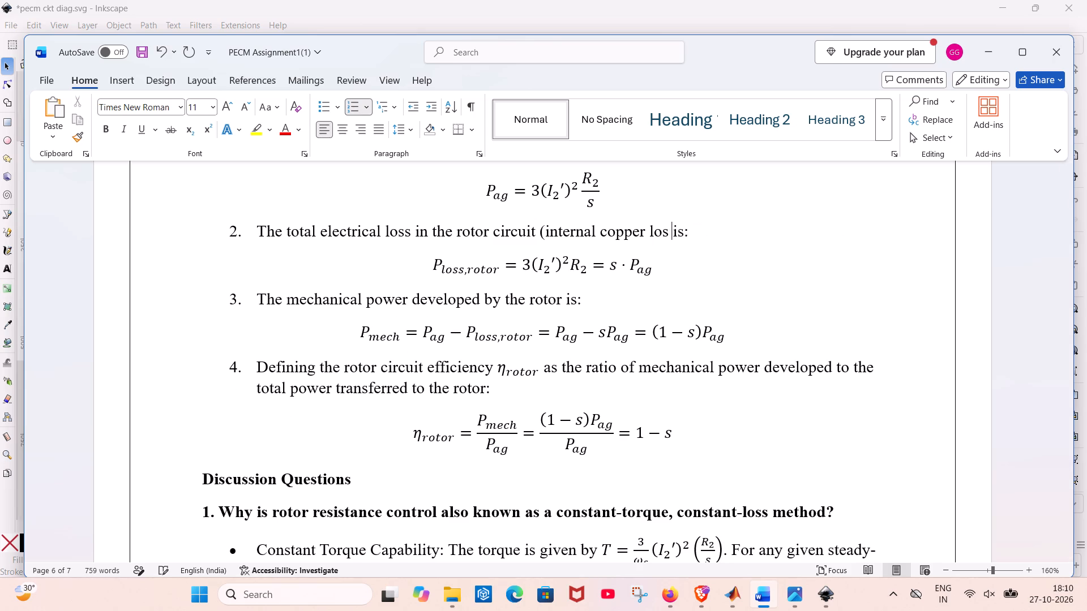
{"action": "key", "text": "BackSpace"}
{"action": "key", "text": "BackSpace"}
{"action": "key", "text": "BackSpace"}
{"action": "key", "text": "BackSpace"}
{"action": "key", "text": "BackSpace"}
{"action": "key", "text": "BackSpace"}
{"action": "key", "text": "BackSpace"}
{"action": "key", "text": "BackSpace"}
{"action": "key", "text": "BackSpace"}
{"action": "key", "text": "BackSpace"}
{"action": "key", "text": "BackSpace"}
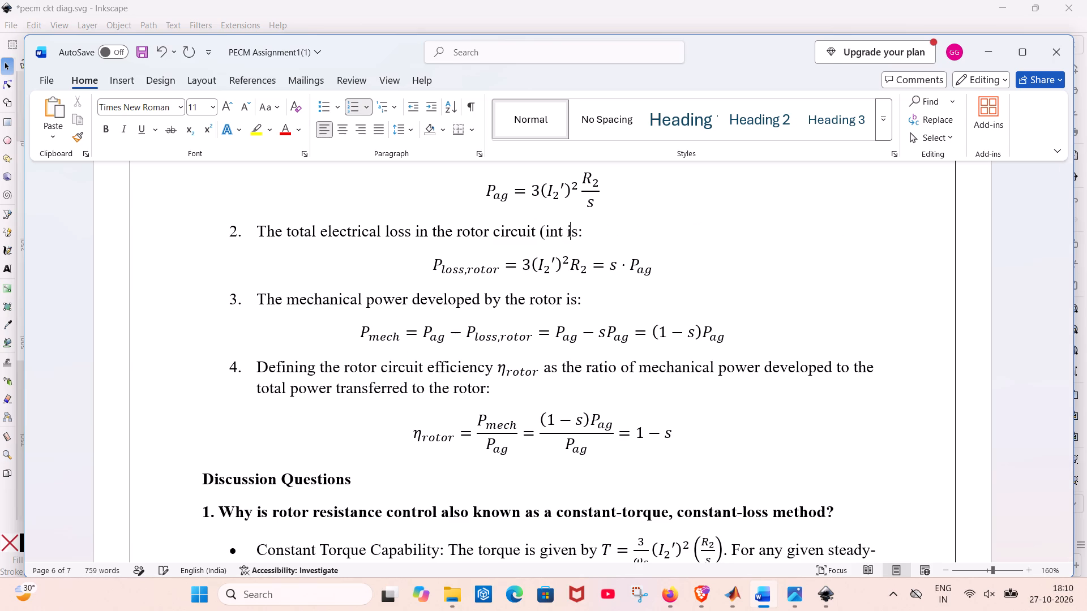
{"action": "key", "text": "BackSpace"}
{"action": "key", "text": "BackSpace"}
{"action": "key", "text": "BackSpace"}
{"action": "key", "text": "BackSpace"}
{"action": "key", "text": "BackSpace"}
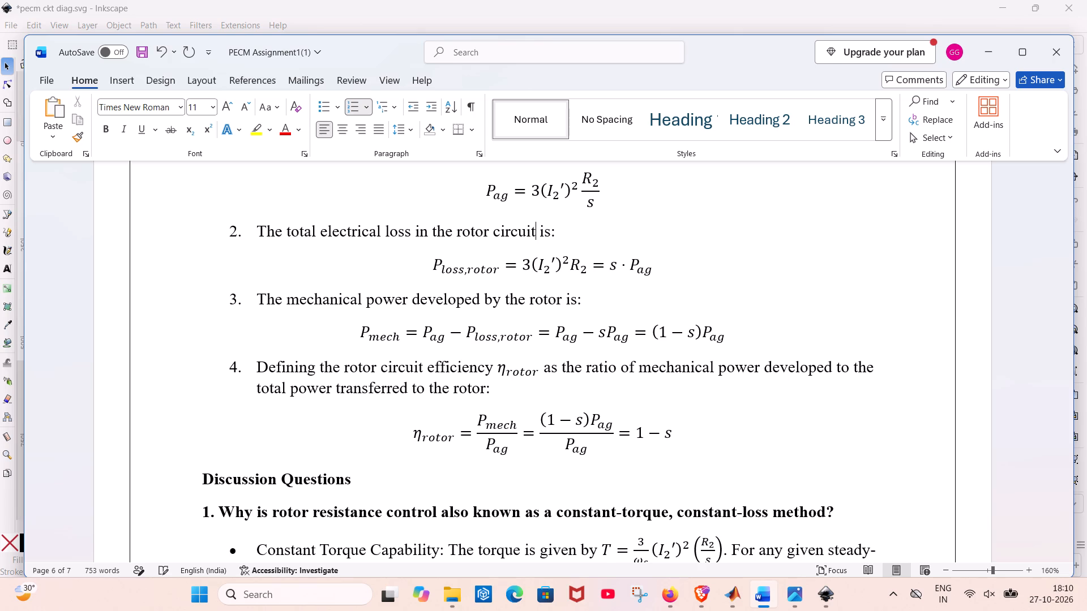
Examine the Discussion Questions through the last page, and return to the start of the assignment document.
{"action": "scroll", "coordinate": [310, 333], "scroll_direction": "down", "scroll_amount": 1}
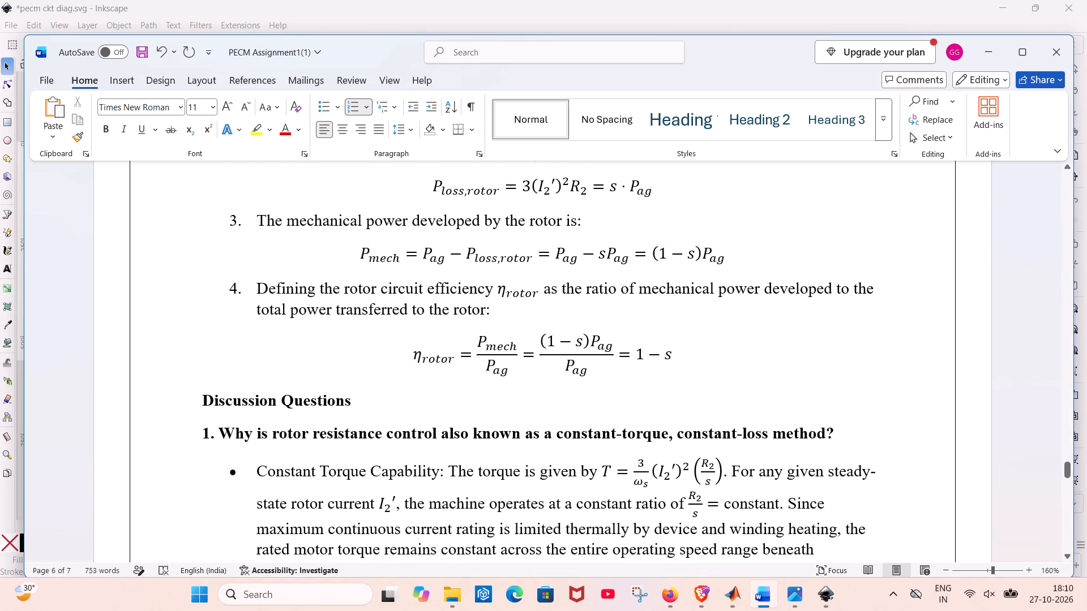
{"action": "scroll", "coordinate": [310, 333], "scroll_direction": "down", "scroll_amount": 2}
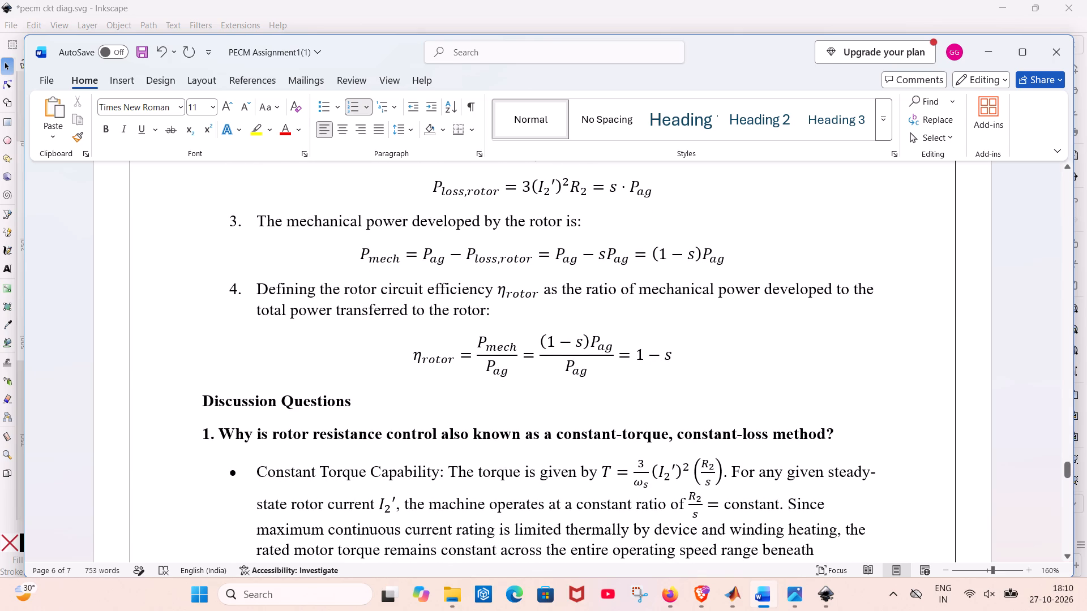
{"action": "scroll", "coordinate": [310, 333], "scroll_direction": "down", "scroll_amount": 2}
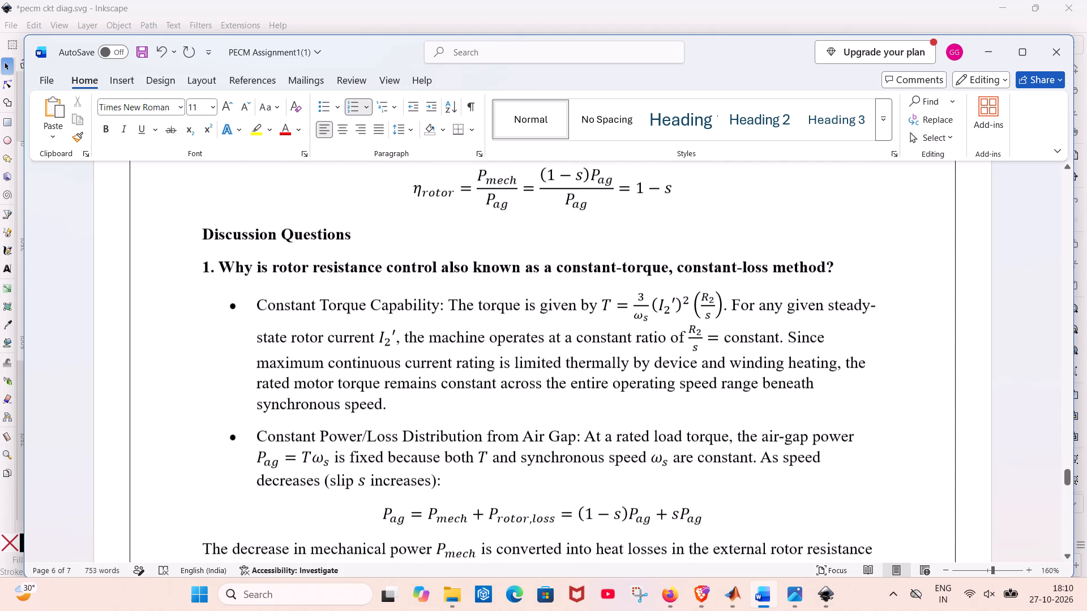
{"action": "scroll", "coordinate": [310, 333], "scroll_direction": "down", "scroll_amount": 4}
{"action": "scroll", "coordinate": [310, 333], "scroll_direction": "up", "scroll_amount": 2}
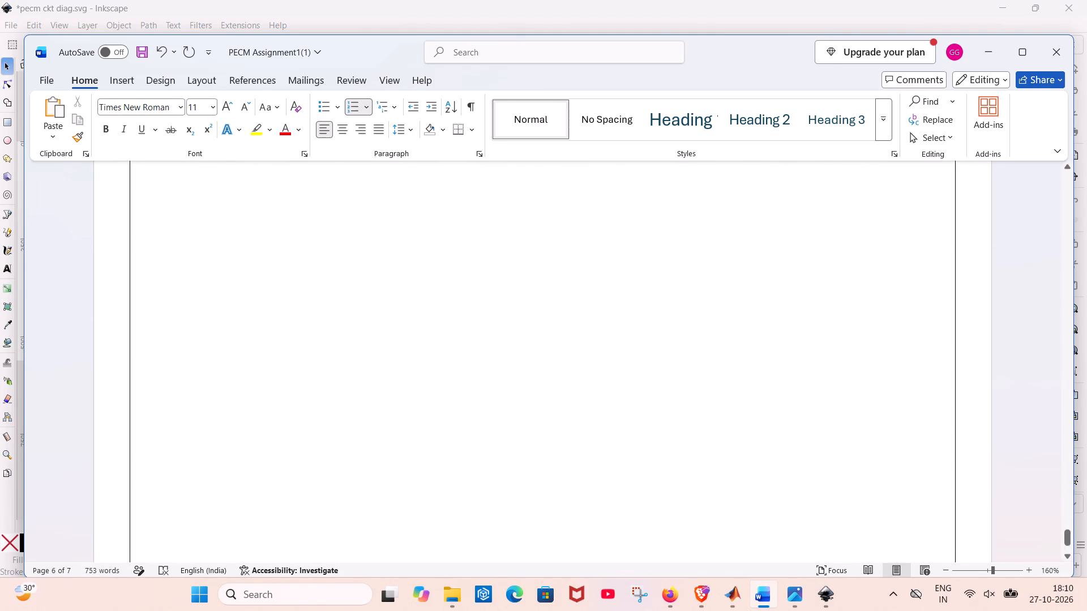
{"action": "scroll", "coordinate": [310, 333], "scroll_direction": "up", "scroll_amount": 17}
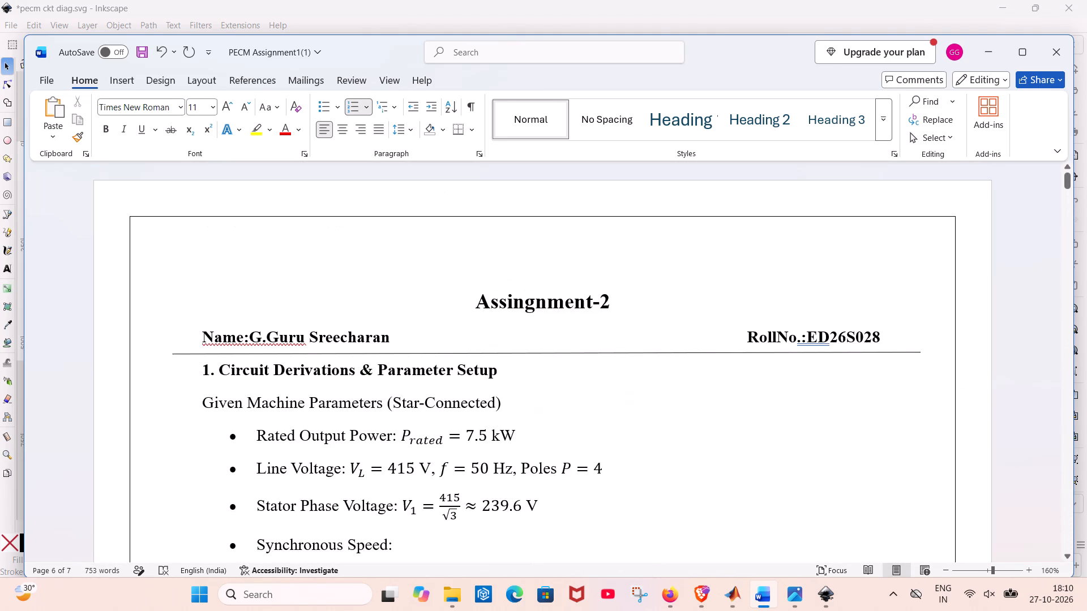
{"action": "scroll", "coordinate": [310, 333], "scroll_direction": "up", "scroll_amount": 1}
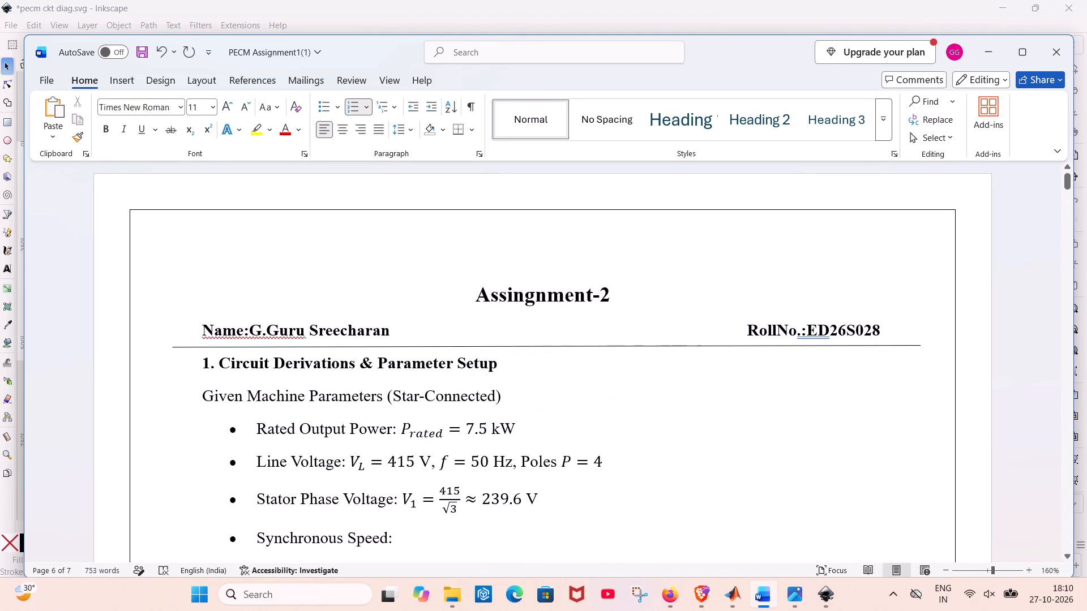
Compare the machine parameters in section 1 with the Assignment-2 task description on the course page in Firefox.
{"action": "scroll", "coordinate": [310, 333], "scroll_direction": "down", "scroll_amount": 2}
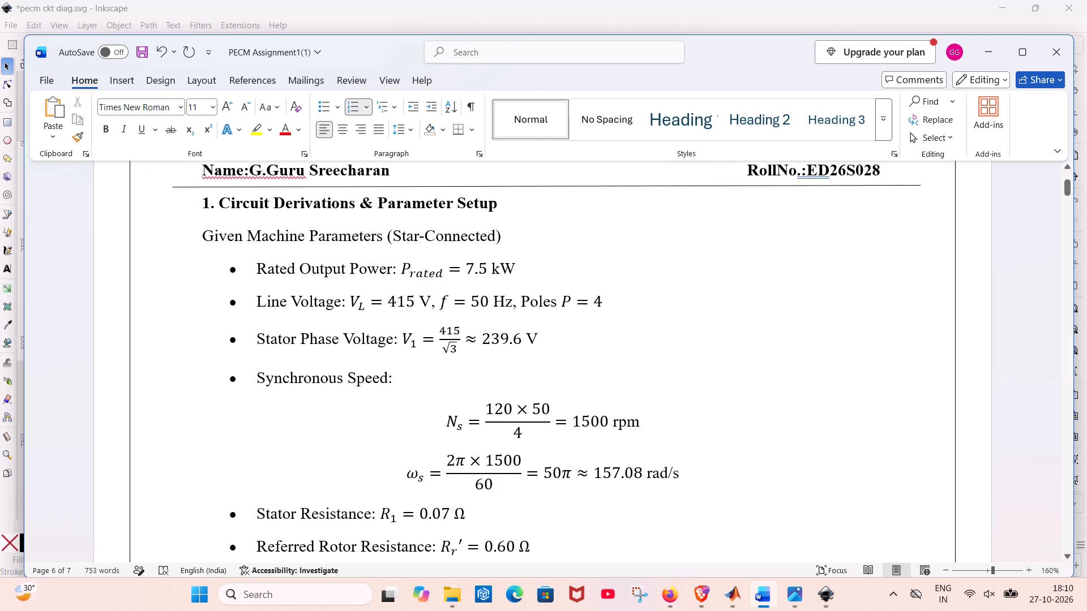
{"action": "scroll", "coordinate": [310, 333], "scroll_direction": "down", "scroll_amount": 1}
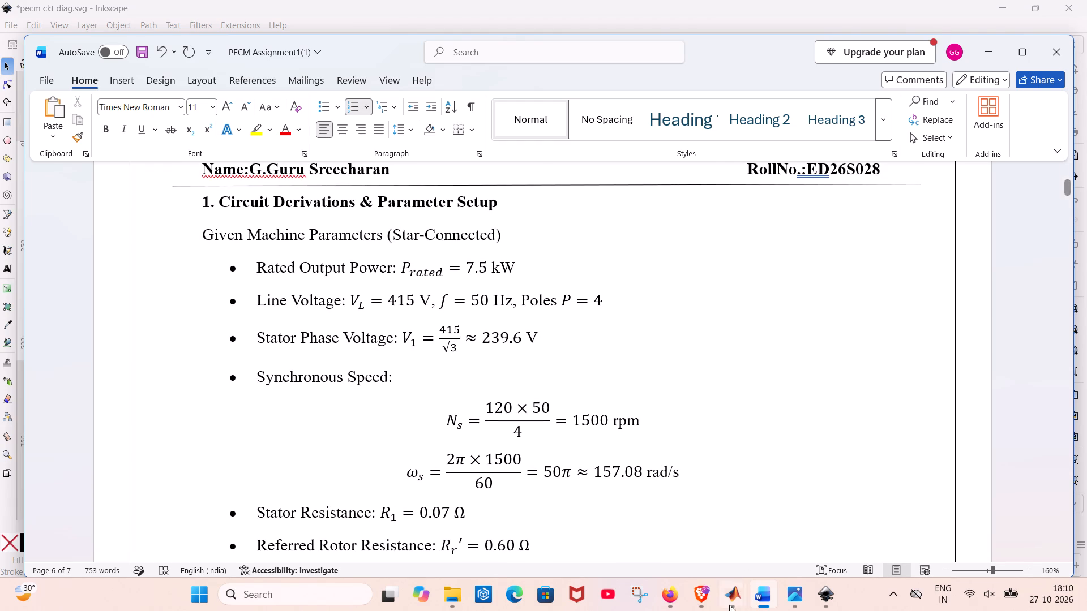
{"action": "left_click", "coordinate": [671, 556]}
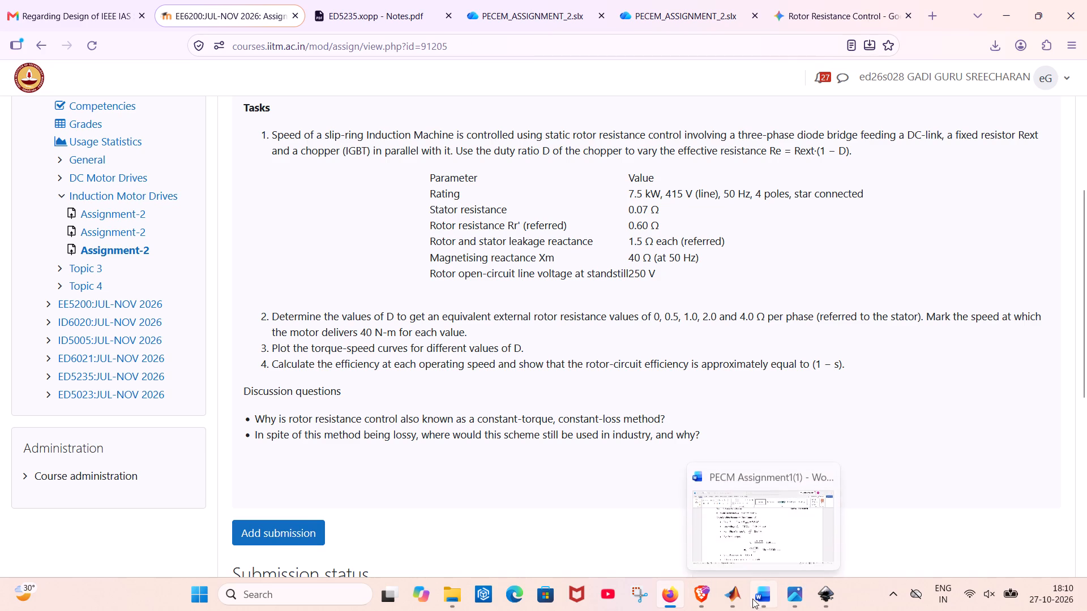
{"action": "left_click", "coordinate": [758, 553]}
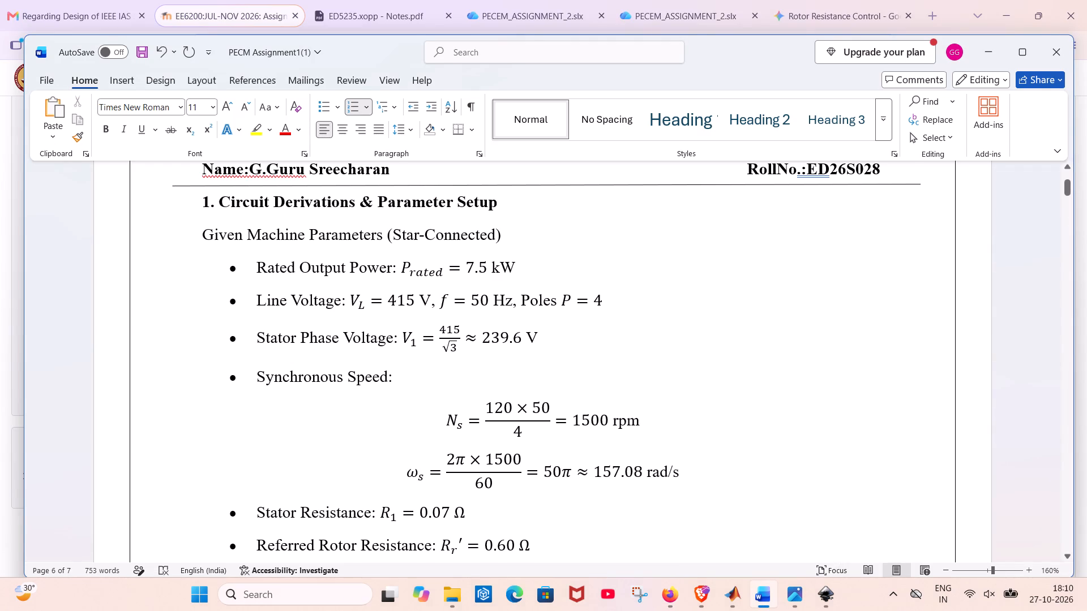
{"action": "scroll", "coordinate": [758, 553], "scroll_direction": "down", "scroll_amount": 1}
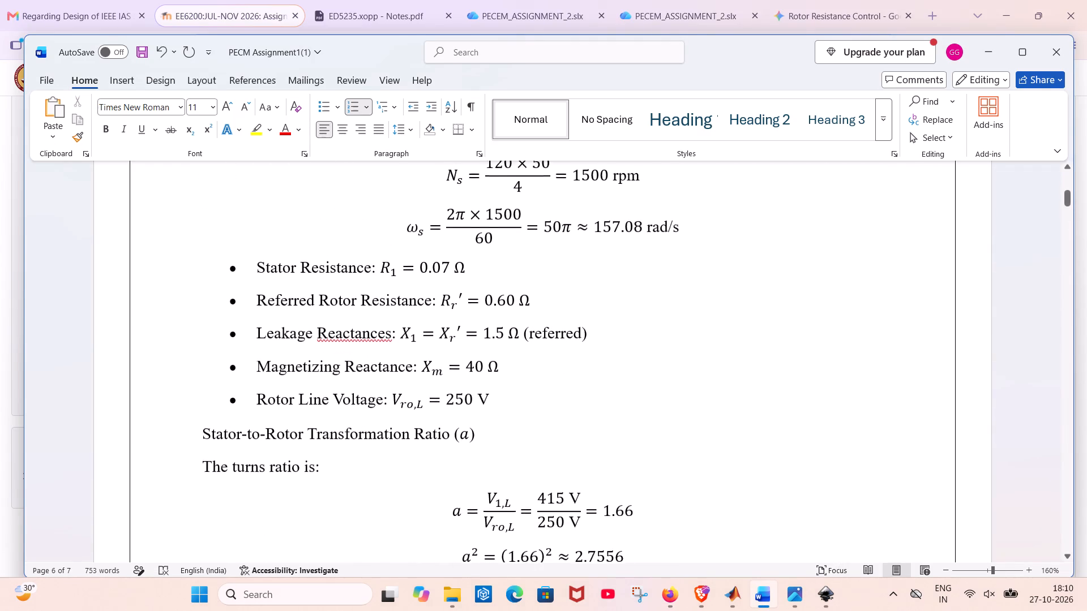
{"action": "scroll", "coordinate": [758, 553], "scroll_direction": "down", "scroll_amount": 1}
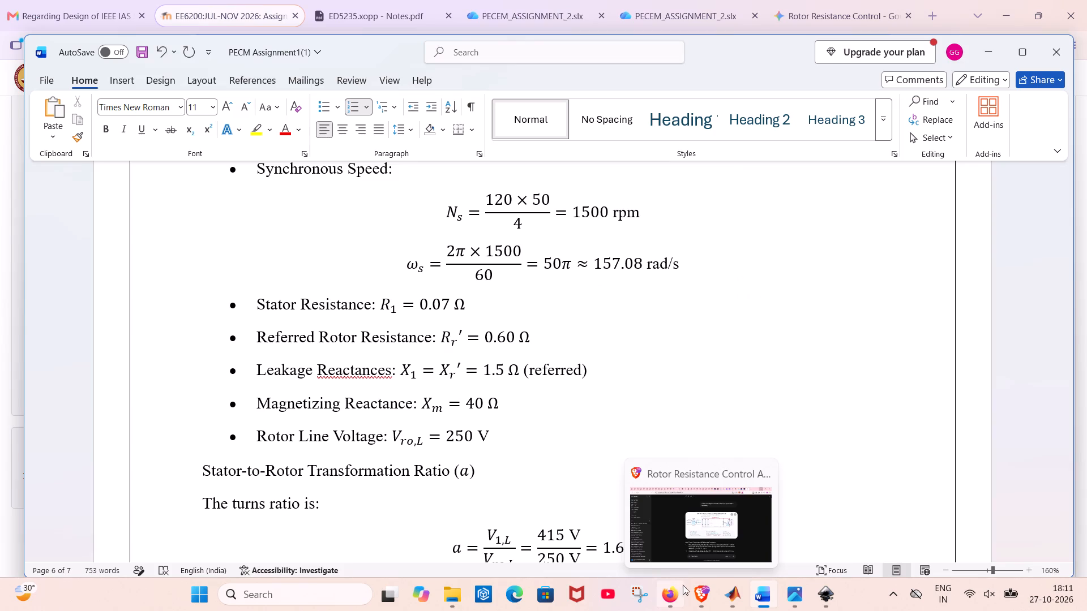
{"action": "left_click", "coordinate": [674, 519]}
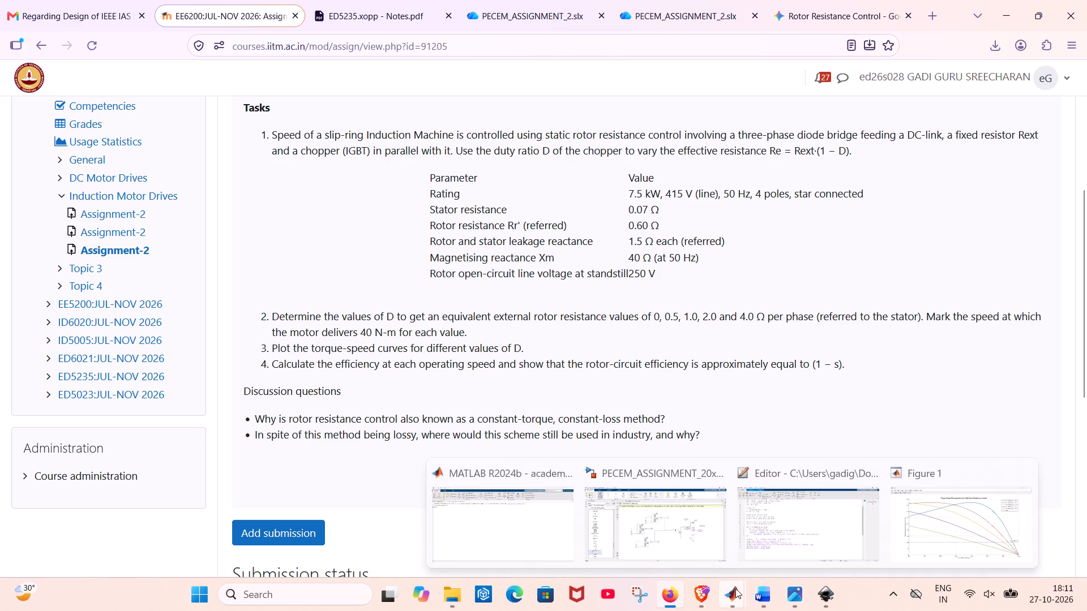
{"action": "left_click", "coordinate": [772, 524]}
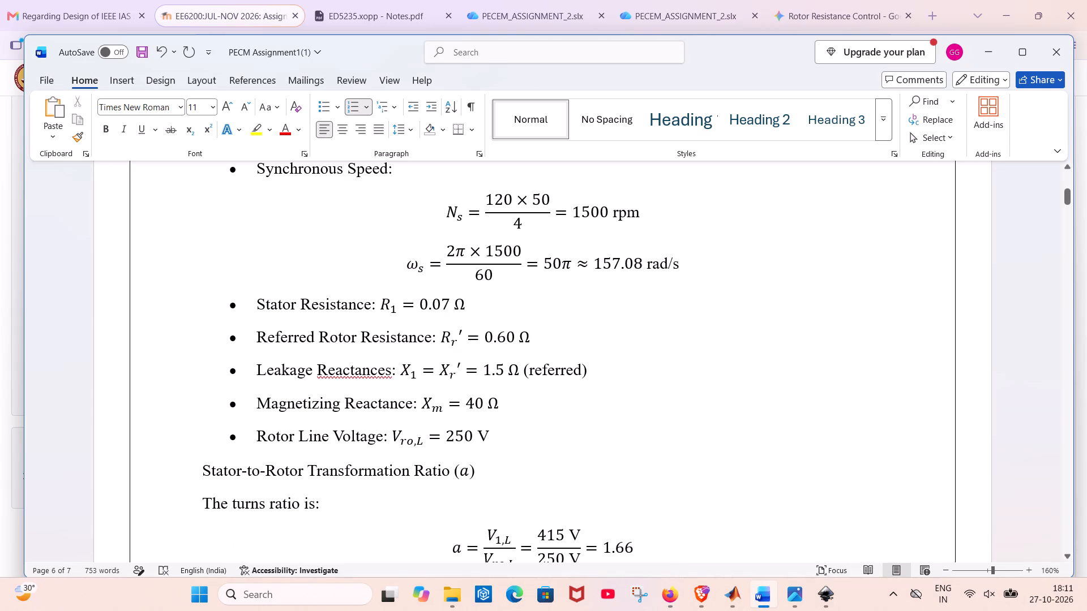
Examine the rest of the Word document, from the torque equations and efficiency table to the final discussion answers.
{"action": "scroll", "coordinate": [724, 283], "scroll_direction": "down", "scroll_amount": 7}
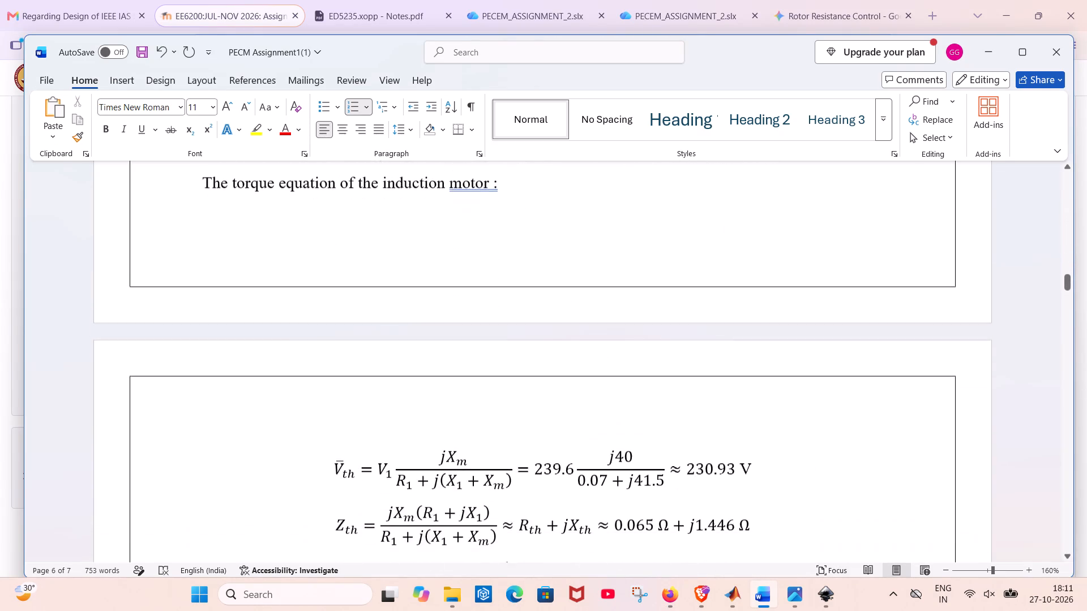
{"action": "scroll", "coordinate": [724, 283], "scroll_direction": "down", "scroll_amount": 5}
{"action": "scroll", "coordinate": [724, 283], "scroll_direction": "up", "scroll_amount": 1}
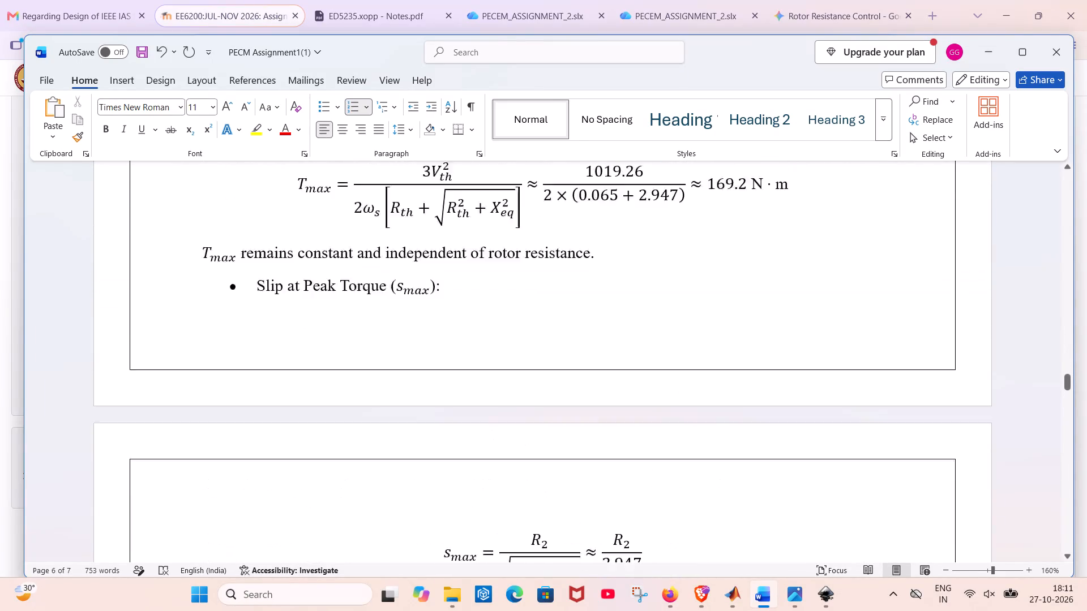
{"action": "scroll", "coordinate": [724, 283], "scroll_direction": "up", "scroll_amount": 1}
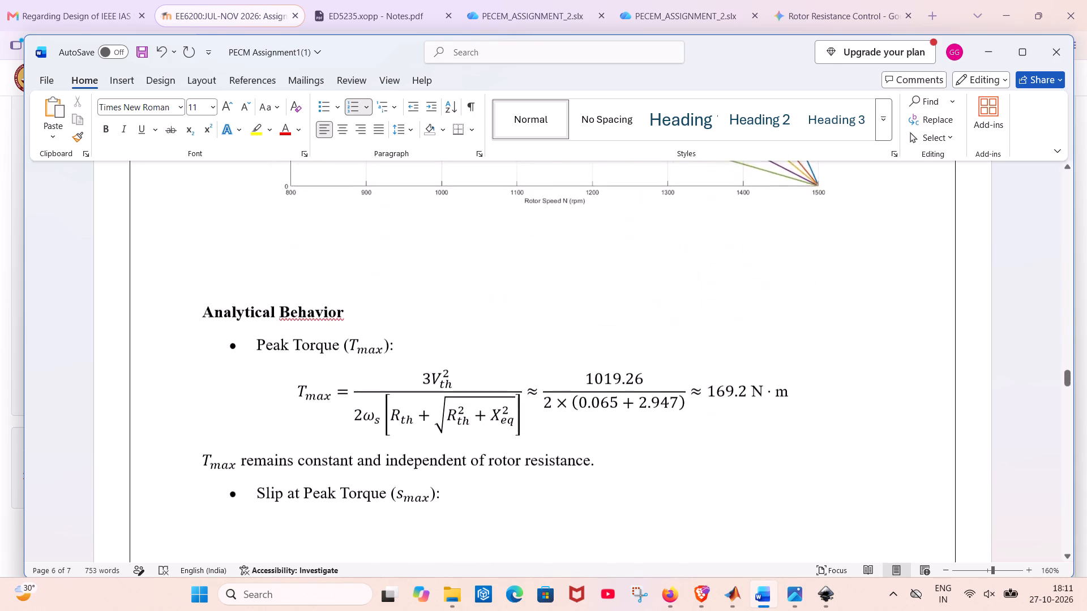
{"action": "scroll", "coordinate": [724, 283], "scroll_direction": "down", "scroll_amount": 3}
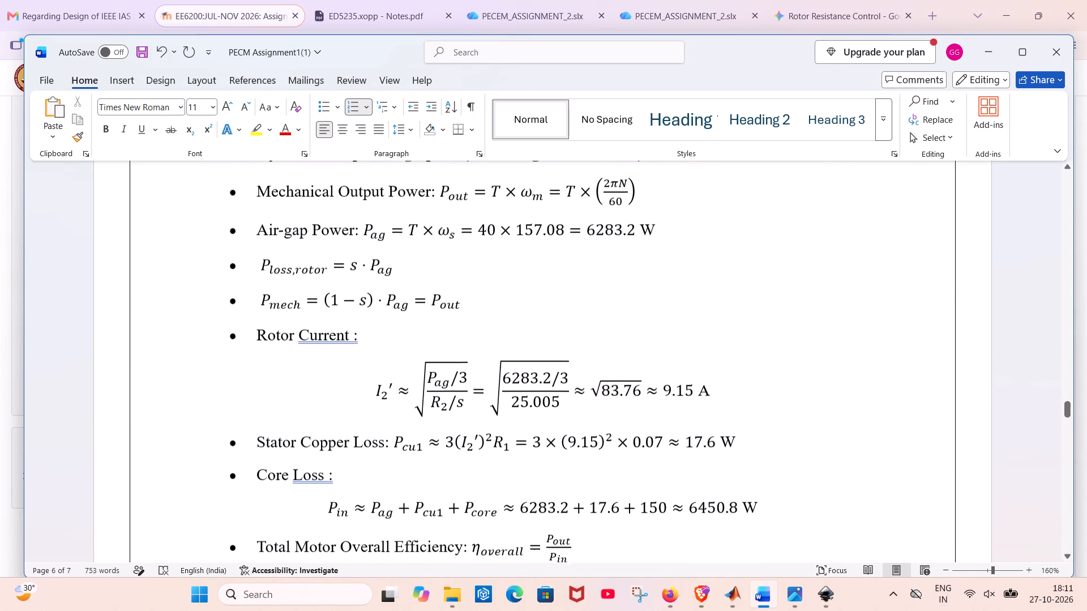
{"action": "scroll", "coordinate": [724, 283], "scroll_direction": "down", "scroll_amount": 3}
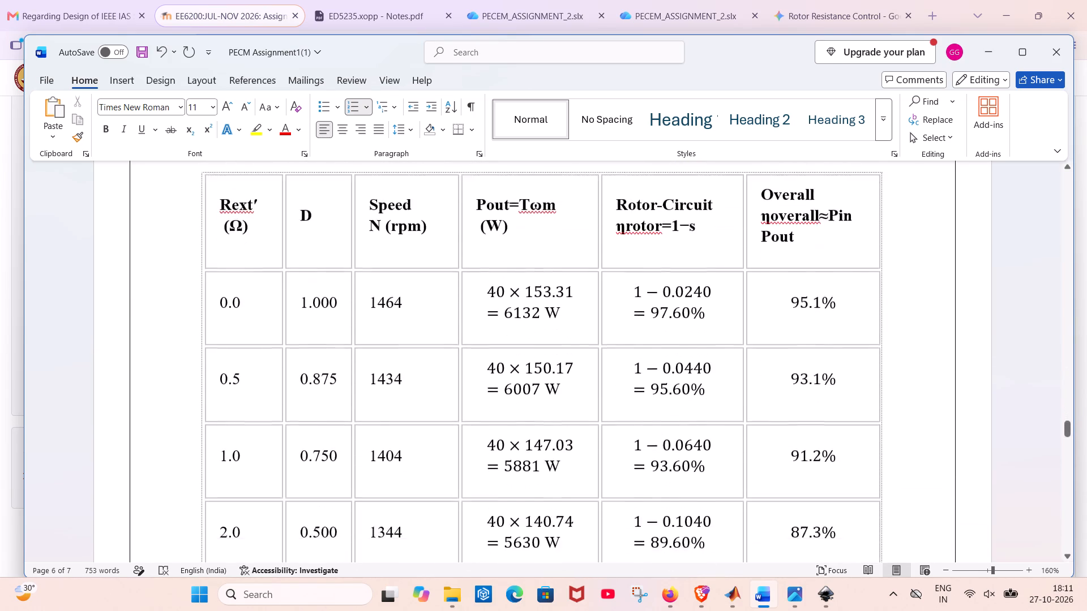
{"action": "scroll", "coordinate": [724, 283], "scroll_direction": "down", "scroll_amount": 3}
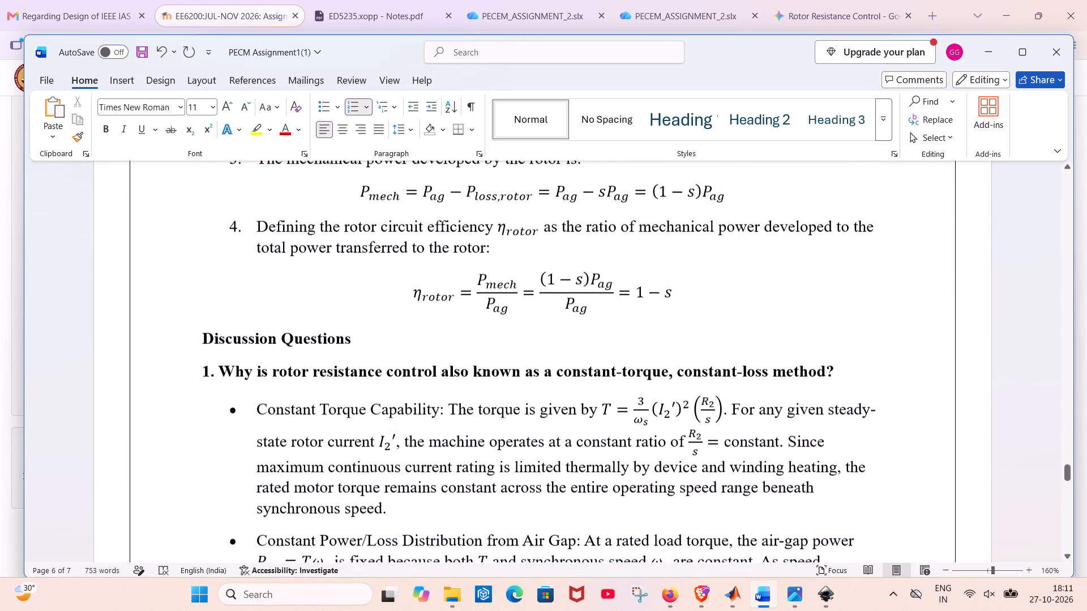
{"action": "scroll", "coordinate": [724, 283], "scroll_direction": "down", "scroll_amount": 2}
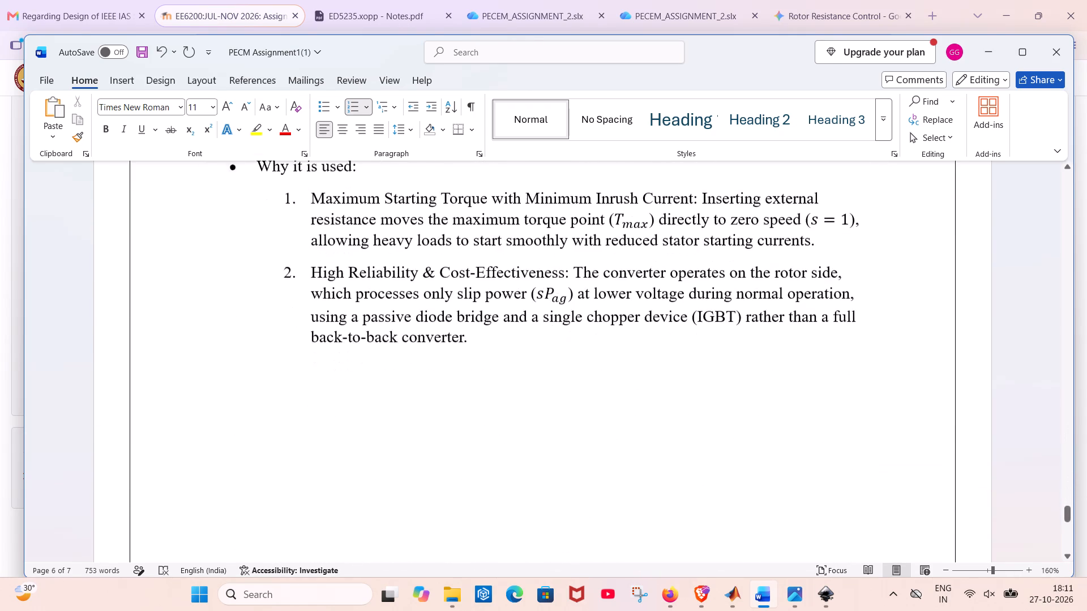
{"action": "scroll", "coordinate": [724, 283], "scroll_direction": "down", "scroll_amount": 2}
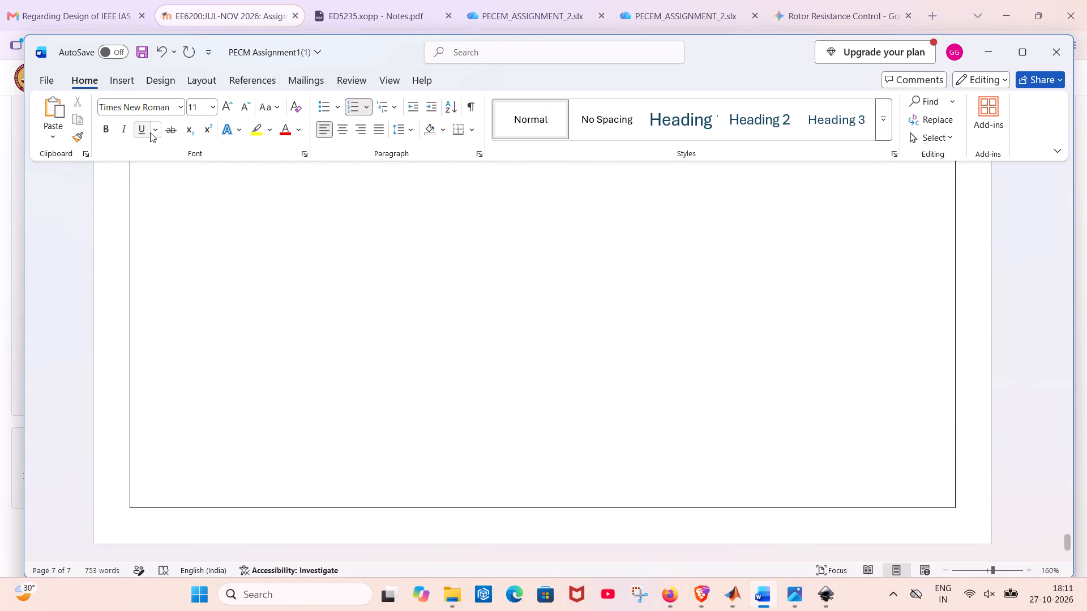
Save a copy of the document to the Desktop as a Word Document named PECM Assignment2.
{"action": "left_click", "coordinate": [45, 74]}
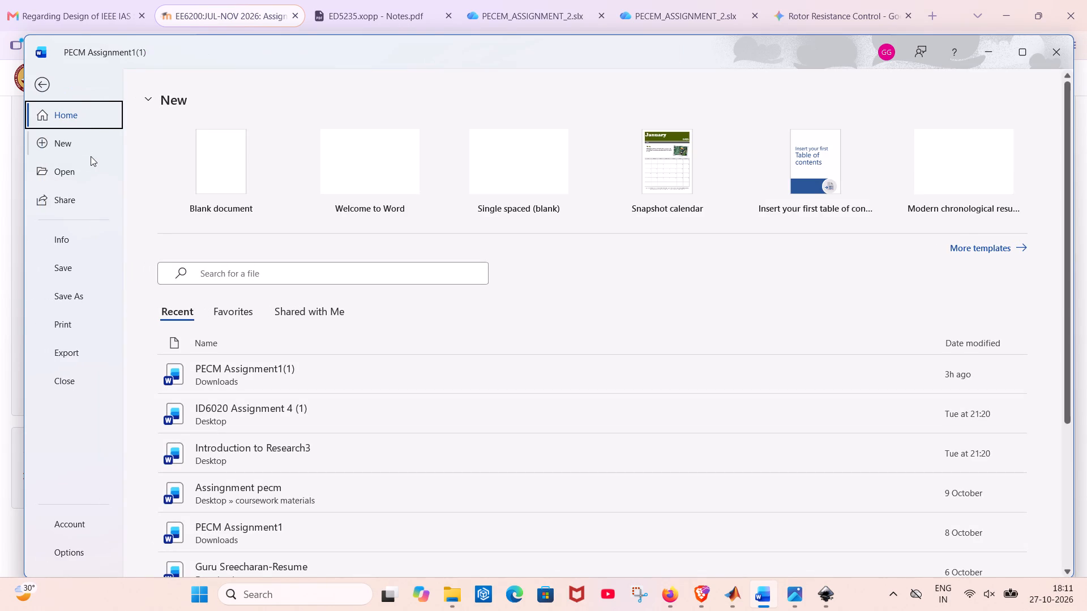
{"action": "left_click", "coordinate": [79, 302]}
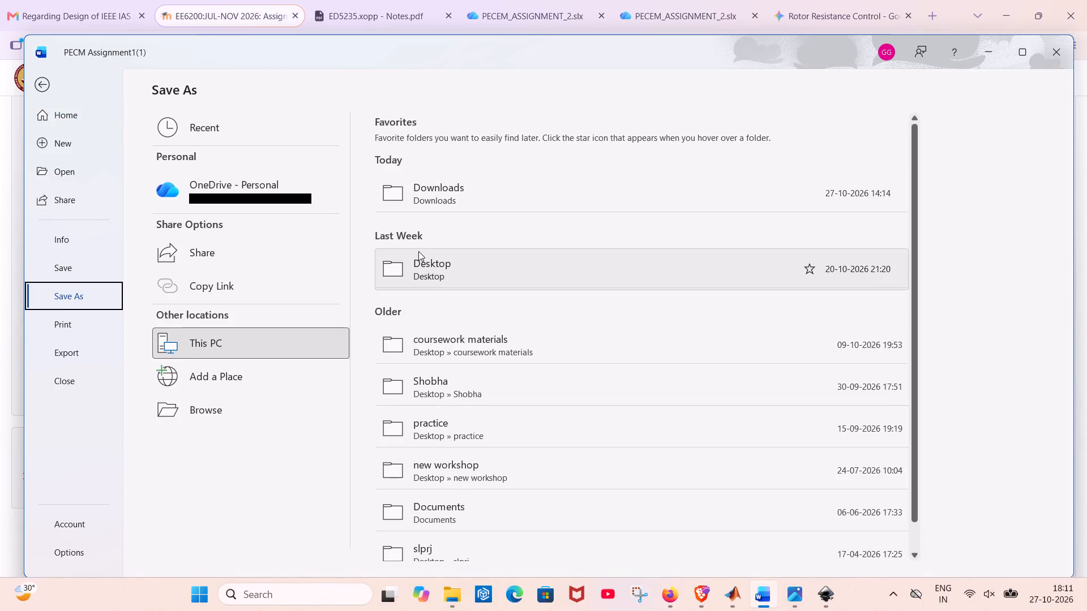
{"action": "left_click", "coordinate": [418, 251]}
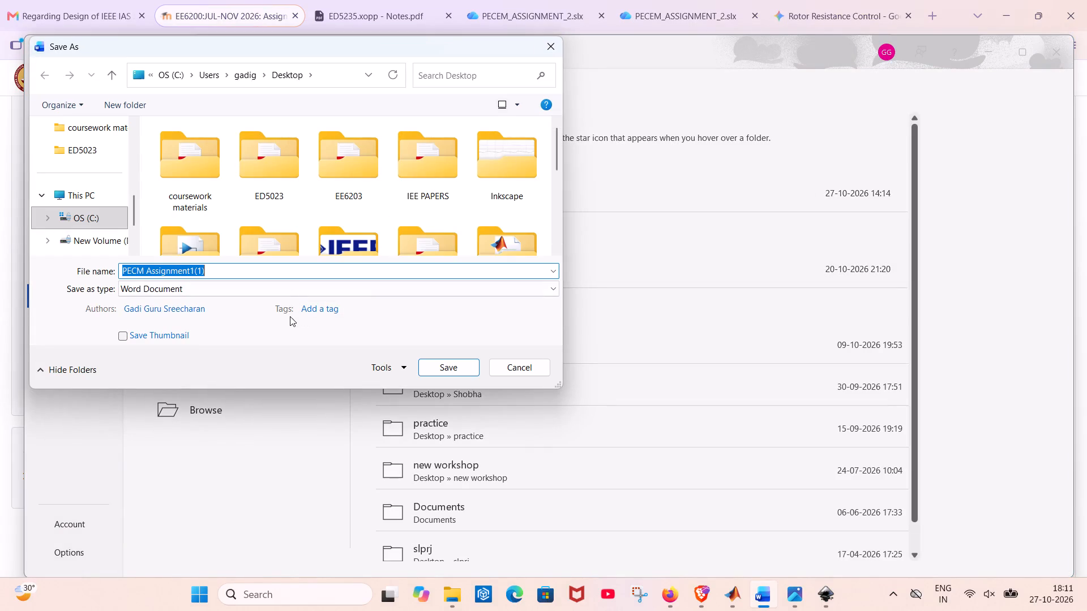
{"action": "left_click", "coordinate": [292, 275]}
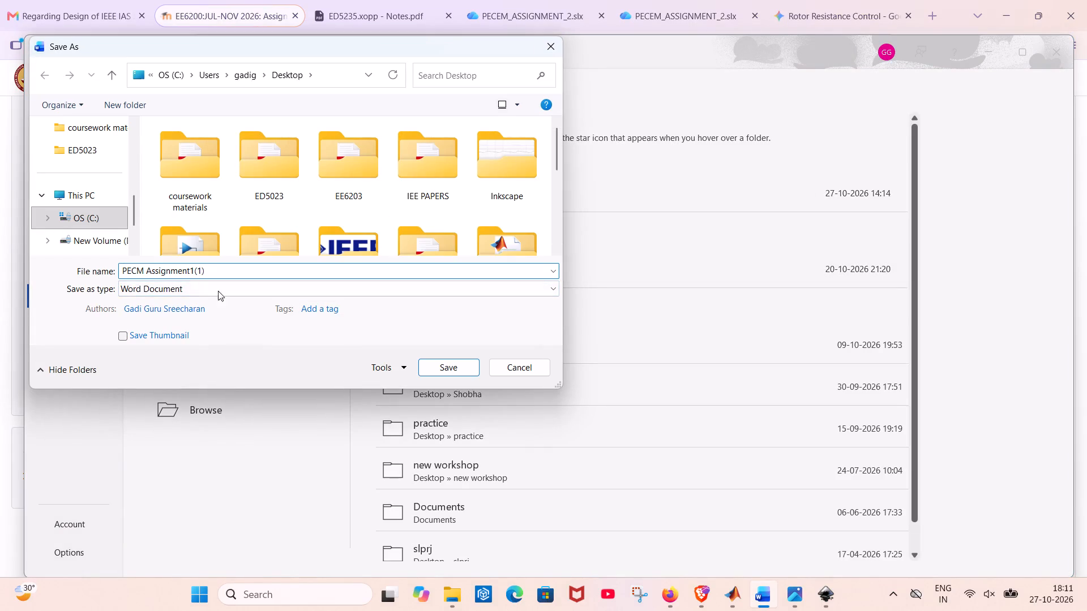
{"action": "left_click", "coordinate": [228, 270]}
{"action": "key", "text": "BackSpace"}
{"action": "key", "text": "BackSpace"}
{"action": "key", "text": "BackSpace"}
{"action": "key", "text": "BackSpace"}
{"action": "key", "text": "2"}
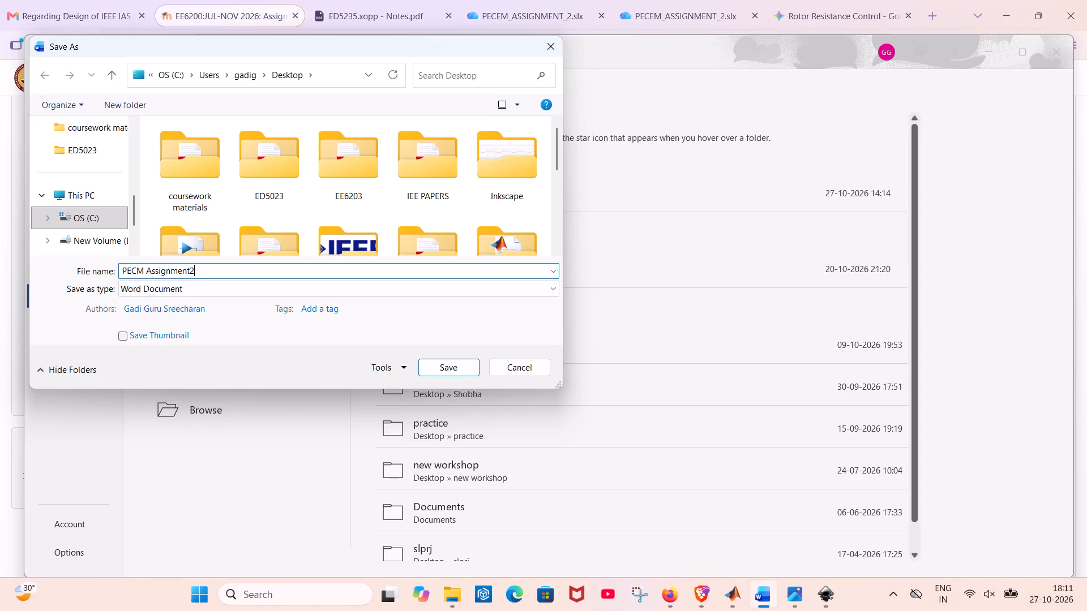
{"action": "left_click", "coordinate": [450, 368]}
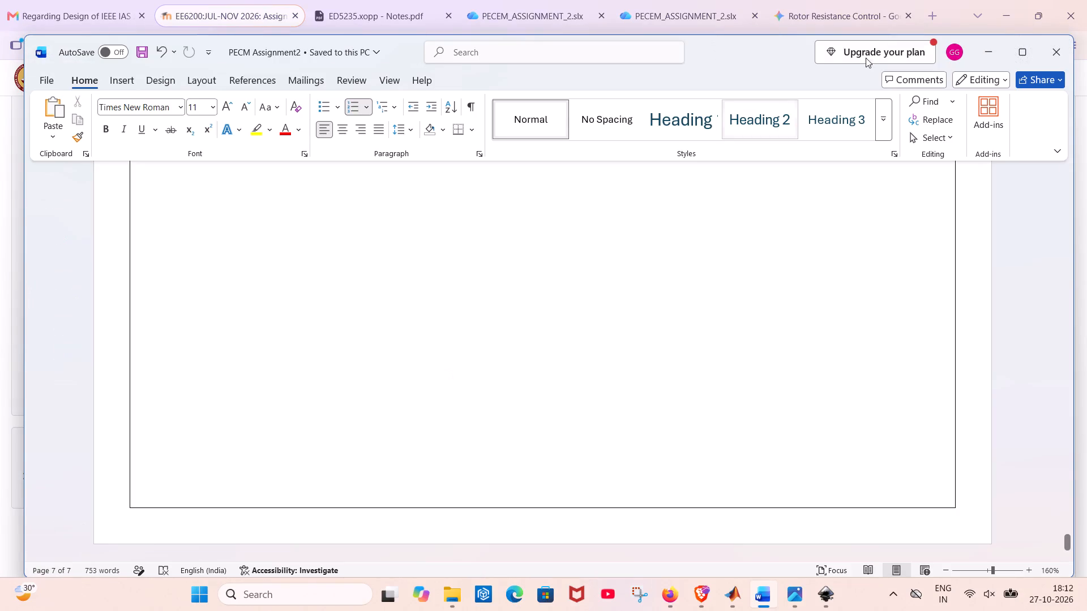
Minimize Word and Firefox, and close the Inkscape circuit diagram "pecm ckt diag.svg", saving its changes.
{"action": "left_click", "coordinate": [981, 55]}
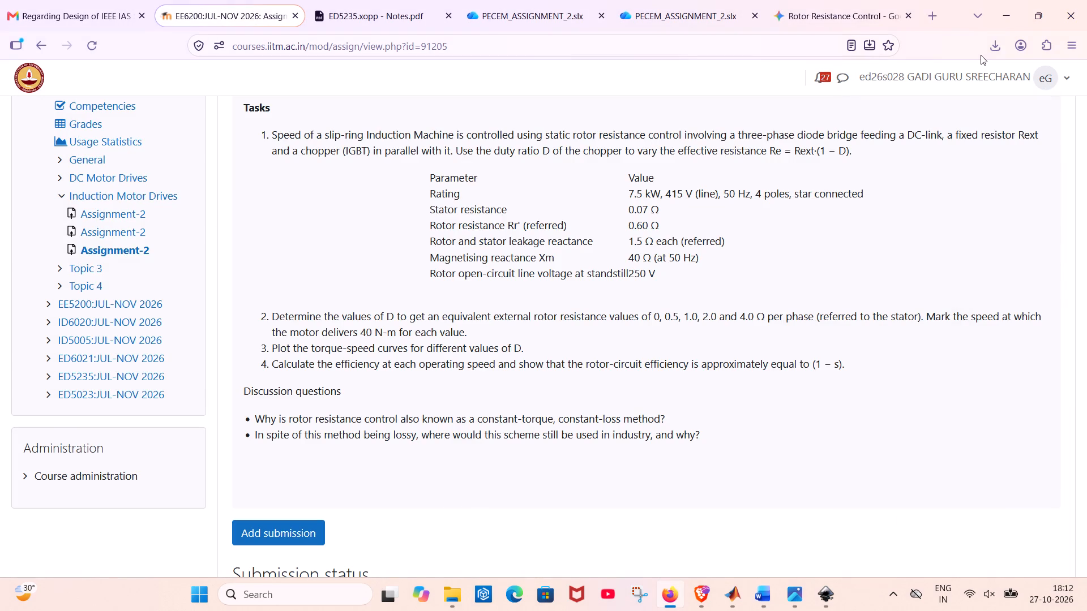
{"action": "left_click", "coordinate": [1017, 0]}
{"action": "left_click", "coordinate": [1086, 3]}
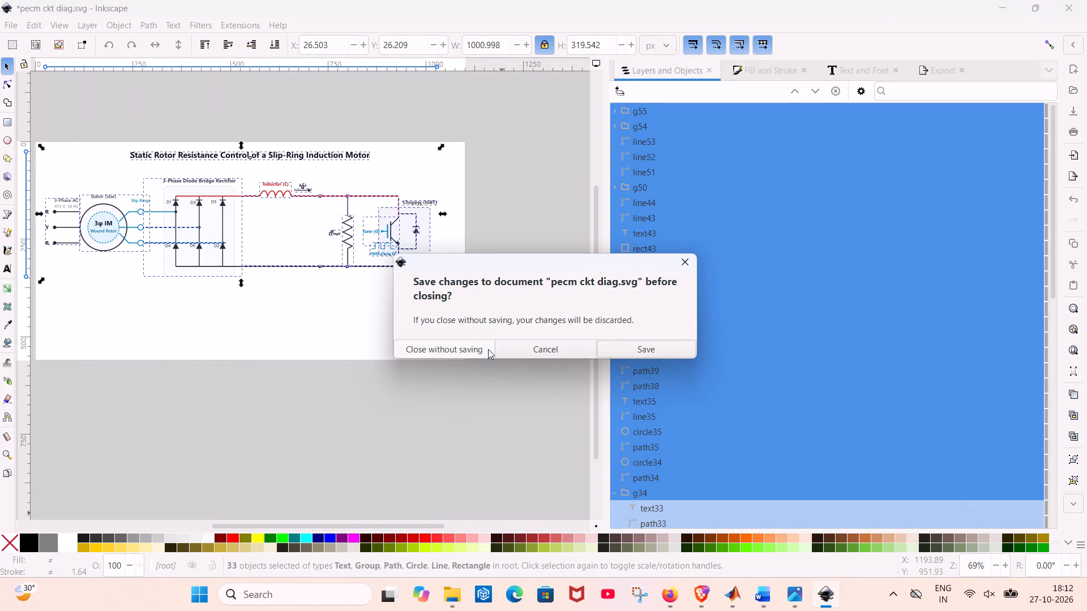
{"action": "left_click", "coordinate": [667, 355]}
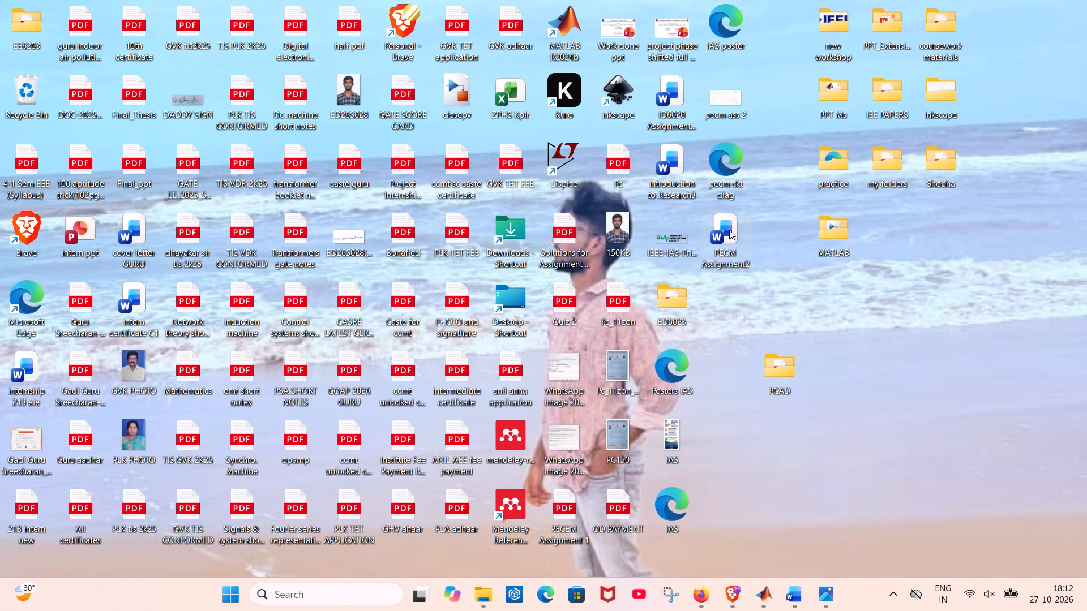
Open PECM Assignment2 from the desktop and examine the rectifier derivation and the torque equations solved for Y.
{"action": "double_click", "coordinate": [726, 229]}
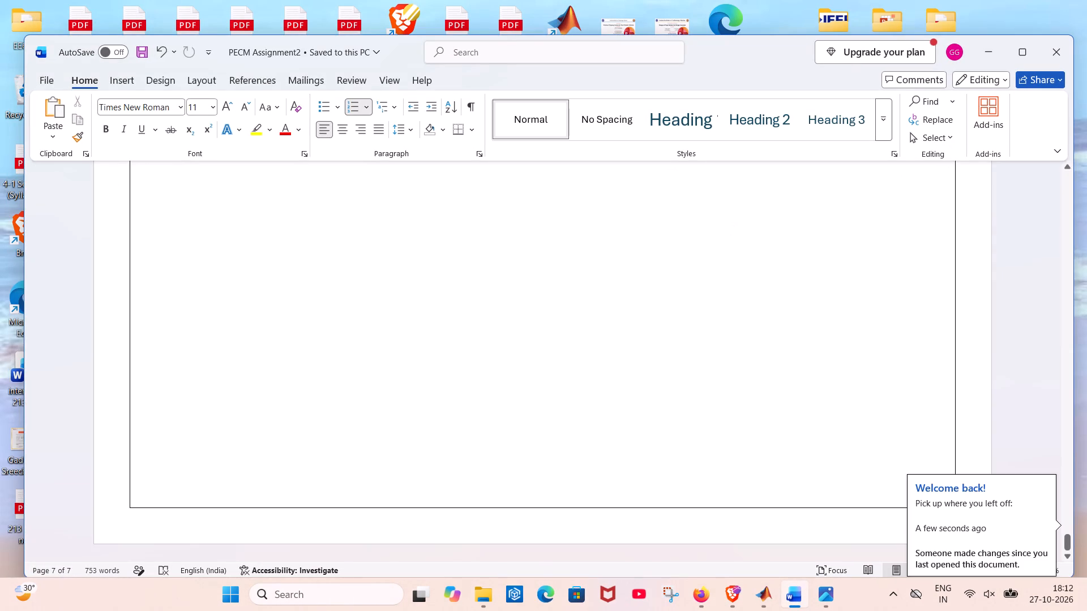
{"action": "scroll", "coordinate": [624, 298], "scroll_direction": "up", "scroll_amount": 20}
{"action": "scroll", "coordinate": [624, 298], "scroll_direction": "up", "scroll_amount": 7}
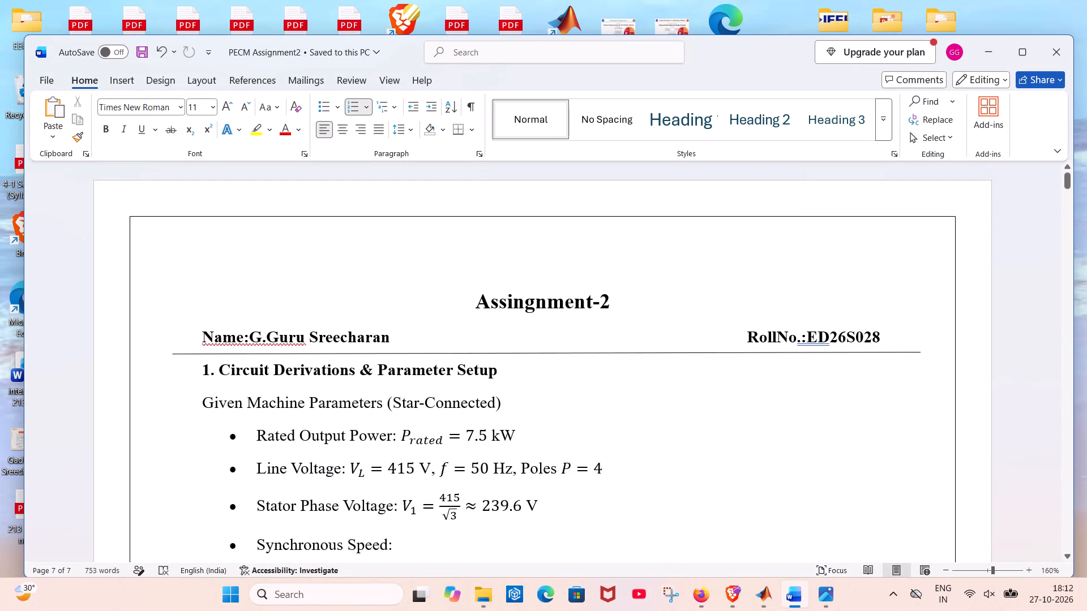
{"action": "scroll", "coordinate": [624, 298], "scroll_direction": "down", "scroll_amount": 4}
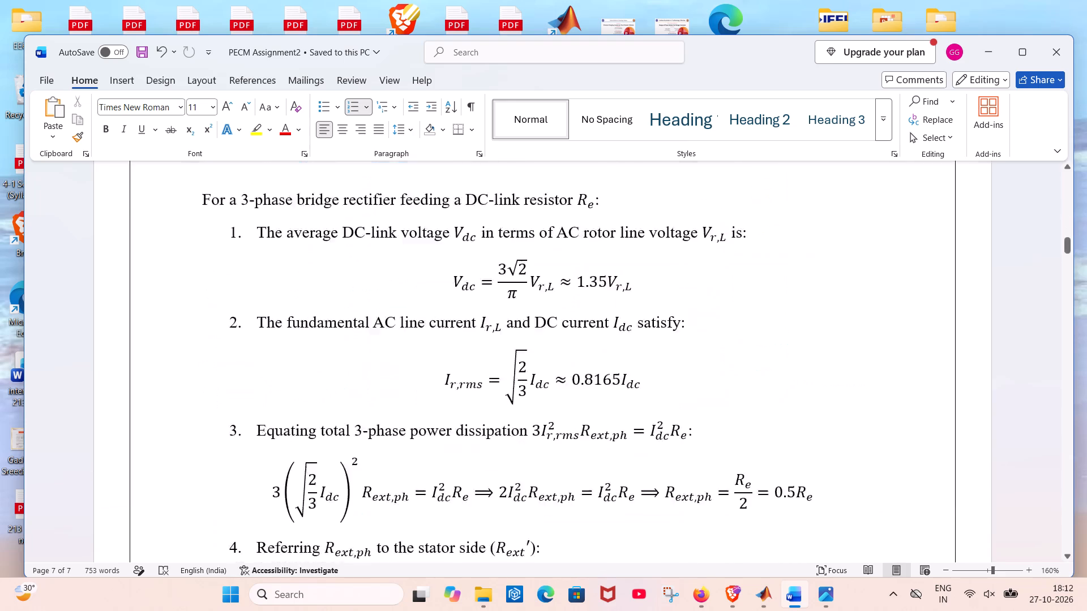
{"action": "scroll", "coordinate": [624, 298], "scroll_direction": "down", "scroll_amount": 5}
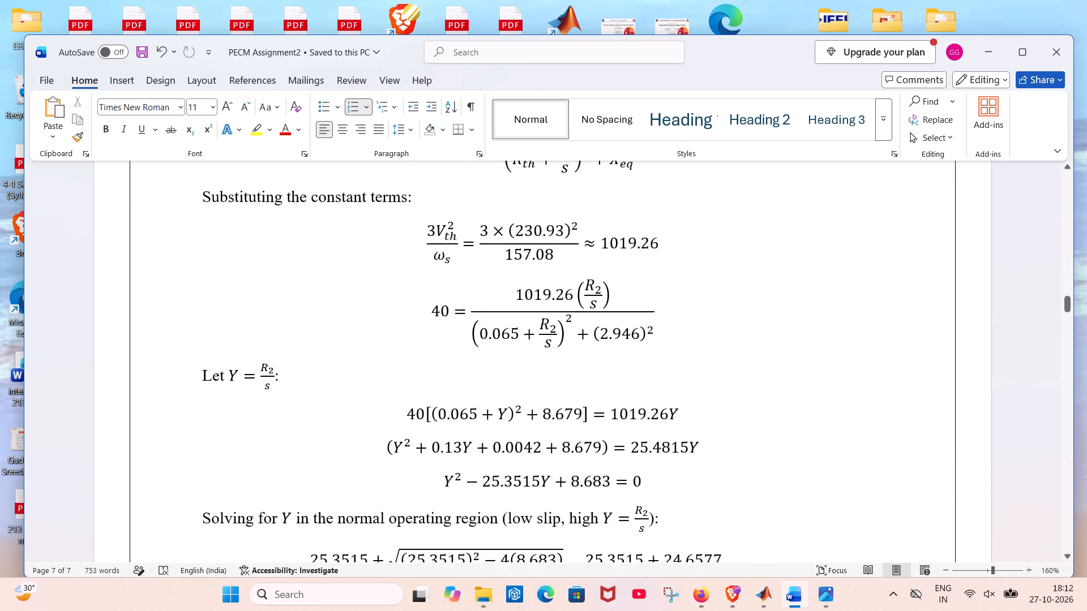
{"action": "scroll", "coordinate": [624, 298], "scroll_direction": "down", "scroll_amount": 2}
{"action": "scroll", "coordinate": [624, 298], "scroll_direction": "up", "scroll_amount": 1}
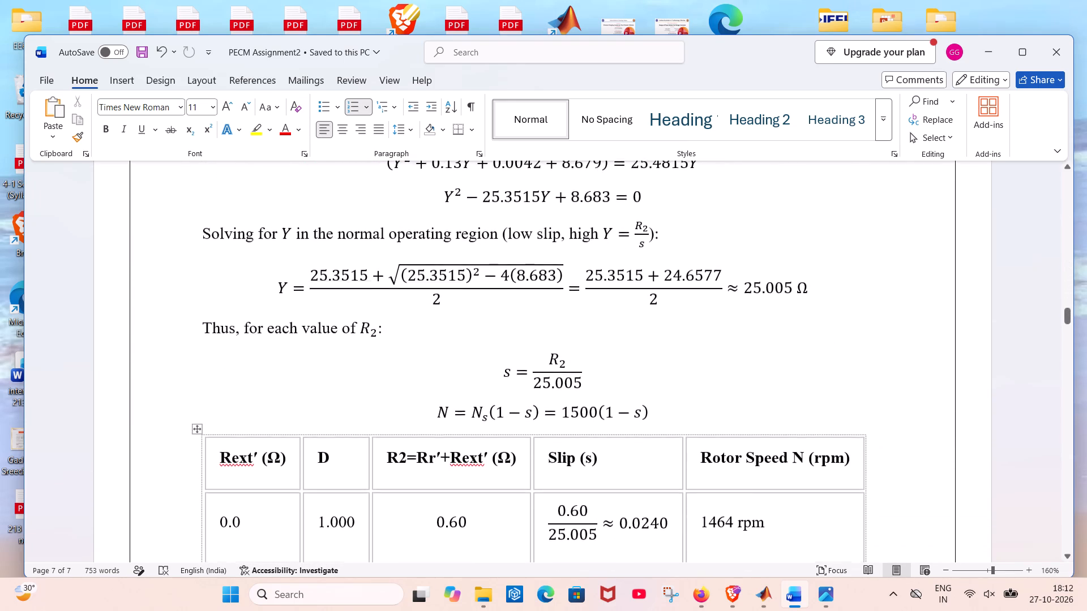
{"action": "scroll", "coordinate": [624, 298], "scroll_direction": "up", "scroll_amount": 1}
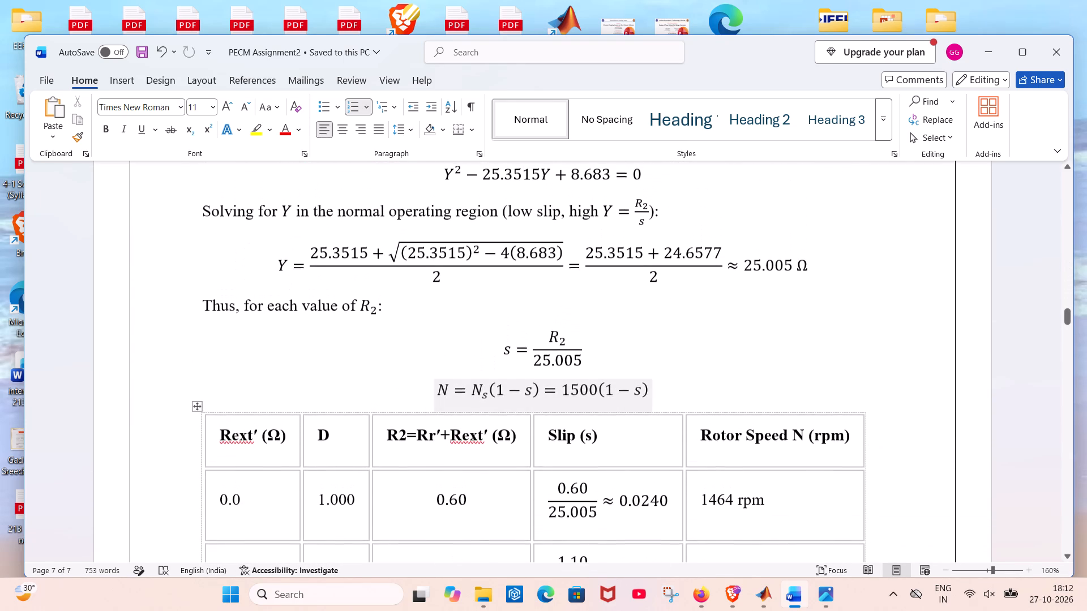
{"action": "scroll", "coordinate": [624, 298], "scroll_direction": "up", "scroll_amount": 2}
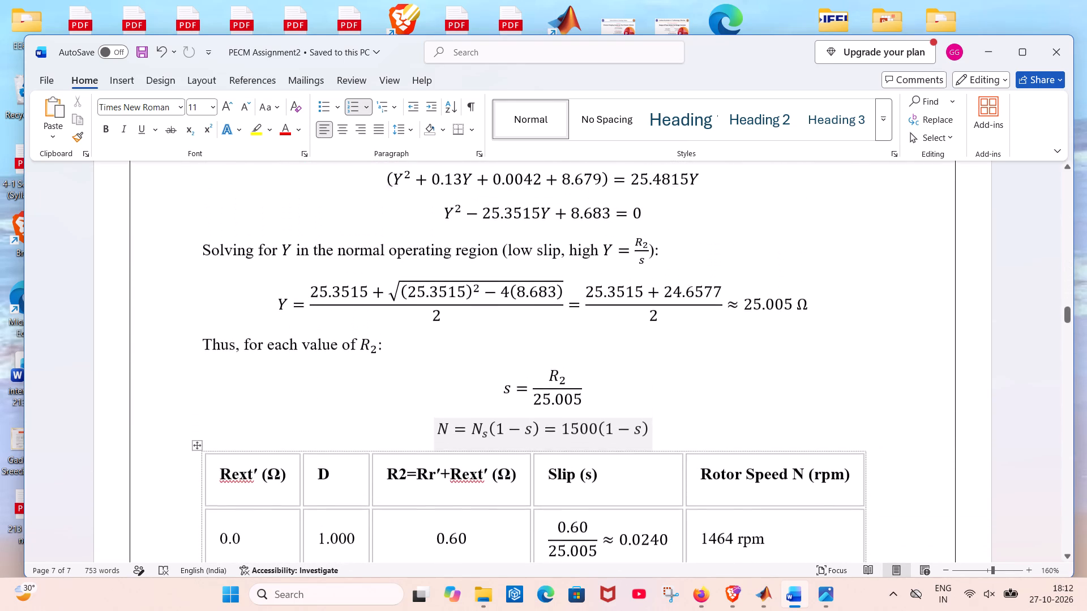
{"action": "scroll", "coordinate": [624, 298], "scroll_direction": "up", "scroll_amount": 1}
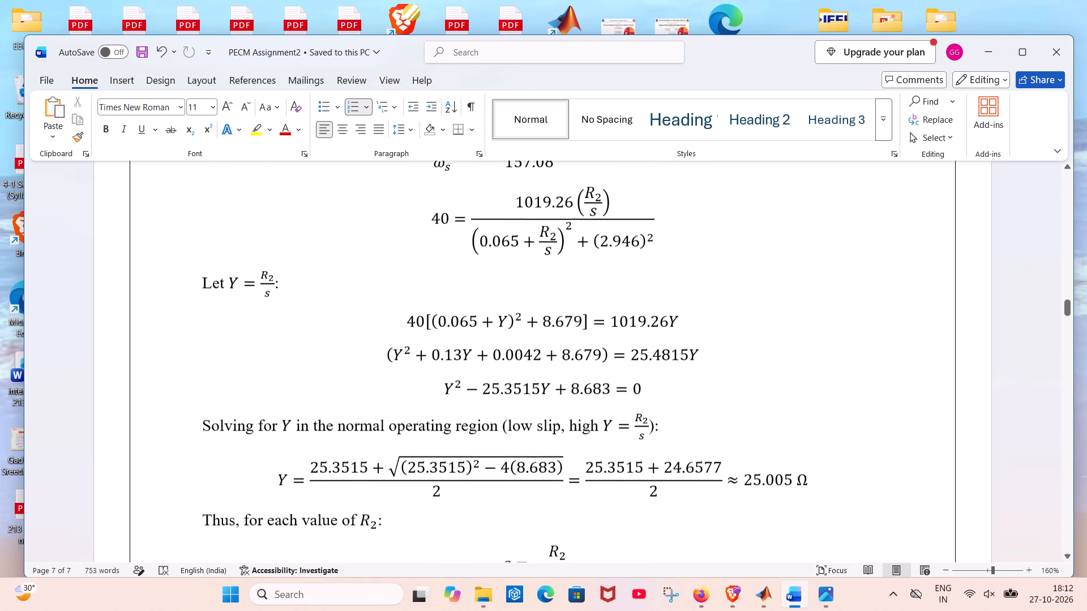
{"action": "scroll", "coordinate": [624, 298], "scroll_direction": "up", "scroll_amount": 1}
Examine the slip and rotor speed table, torque-speed plot, efficiency derivation and discussion questions, and close the document.
{"action": "scroll", "coordinate": [624, 298], "scroll_direction": "down", "scroll_amount": 1}
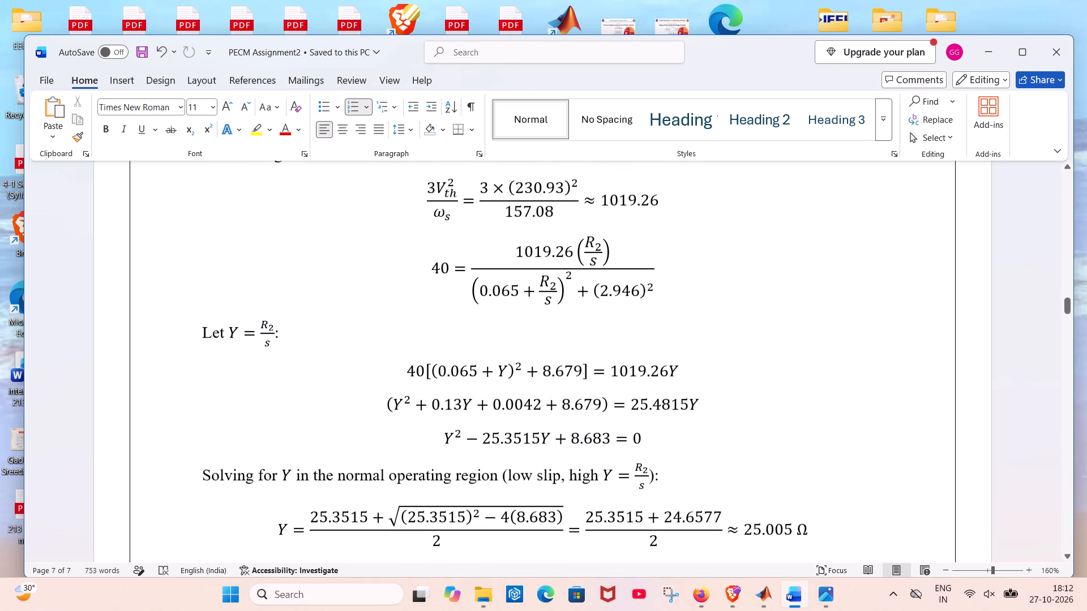
{"action": "scroll", "coordinate": [624, 298], "scroll_direction": "down", "scroll_amount": 2}
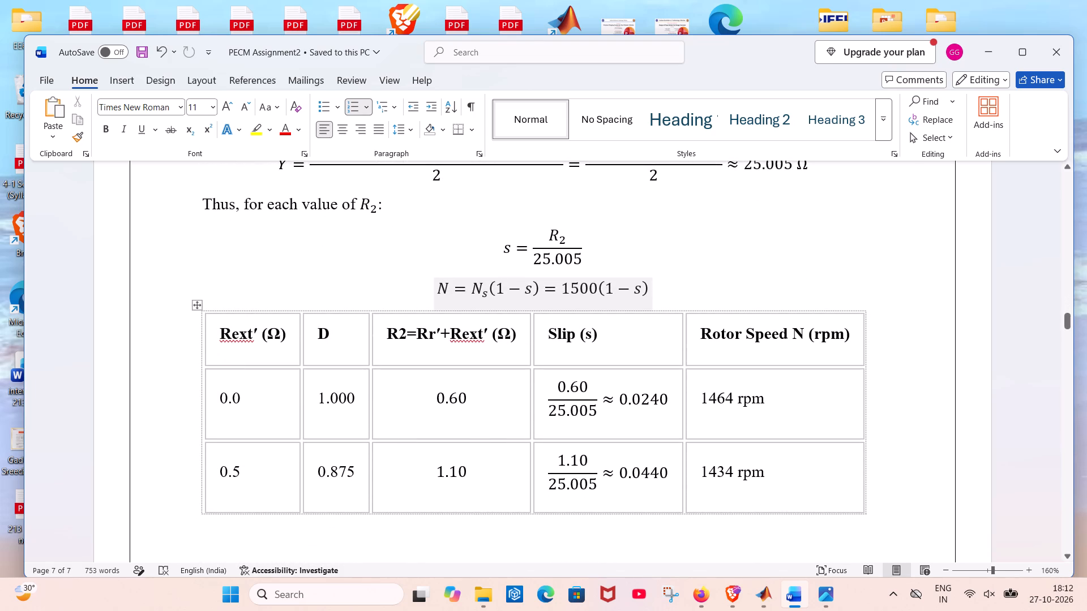
{"action": "scroll", "coordinate": [624, 298], "scroll_direction": "down", "scroll_amount": 3}
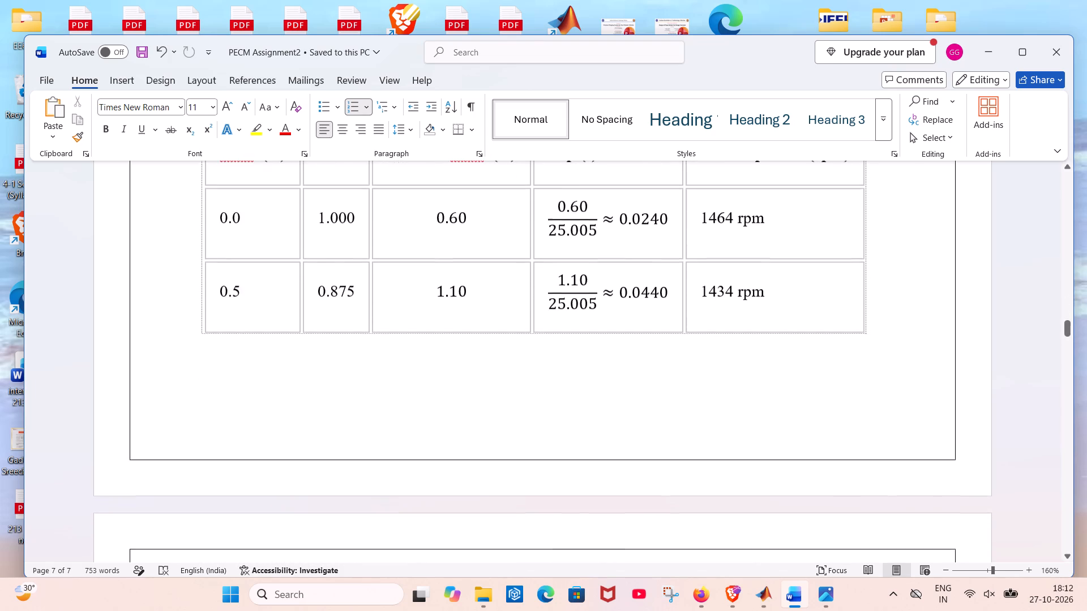
{"action": "scroll", "coordinate": [624, 298], "scroll_direction": "down", "scroll_amount": 4}
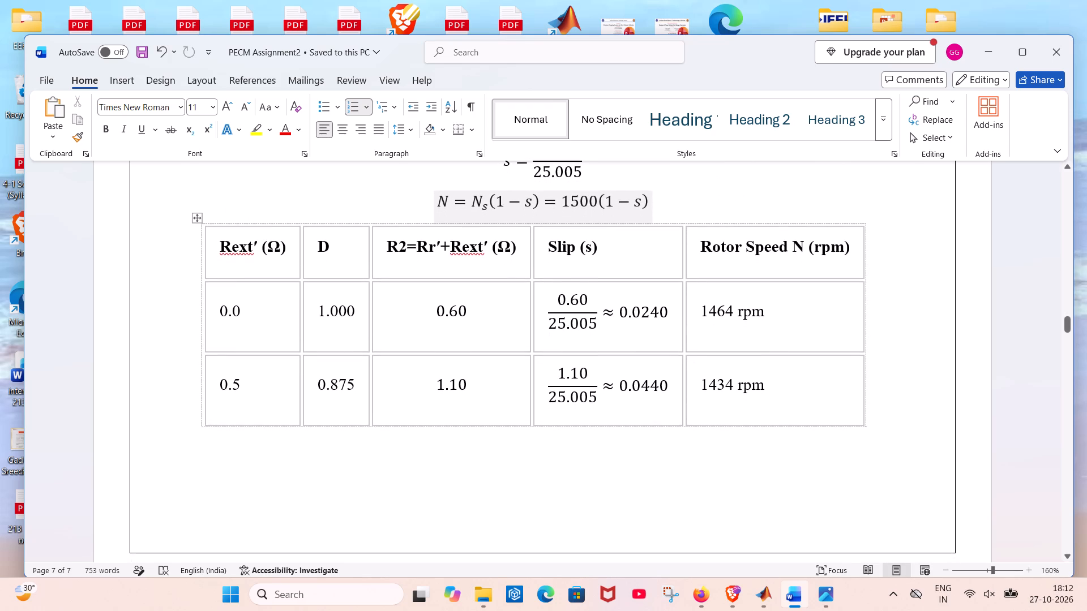
{"action": "scroll", "coordinate": [624, 298], "scroll_direction": "down", "scroll_amount": 3}
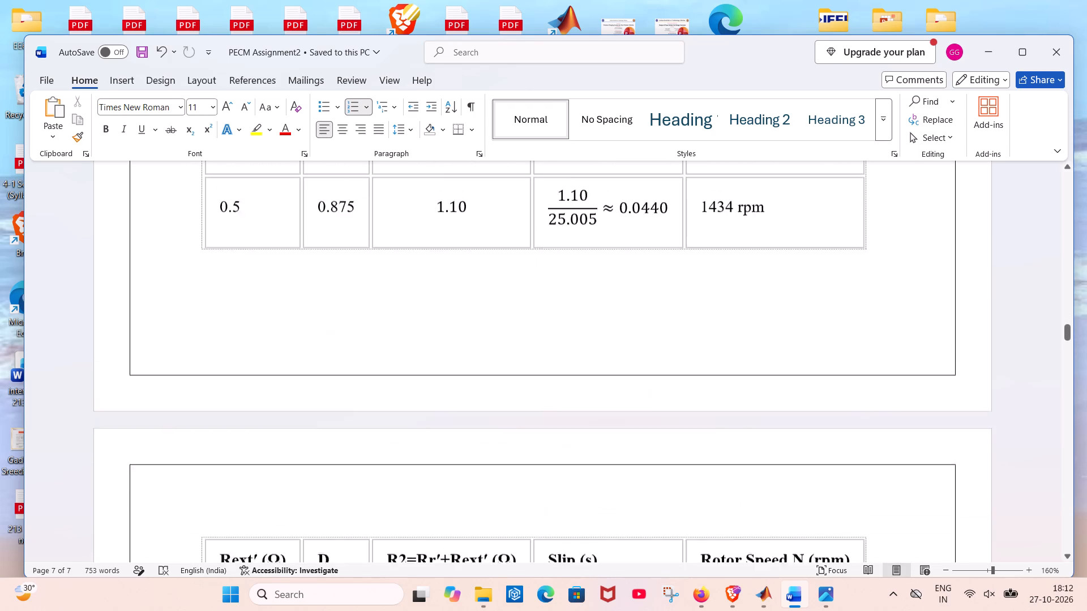
{"action": "scroll", "coordinate": [624, 298], "scroll_direction": "down", "scroll_amount": 3}
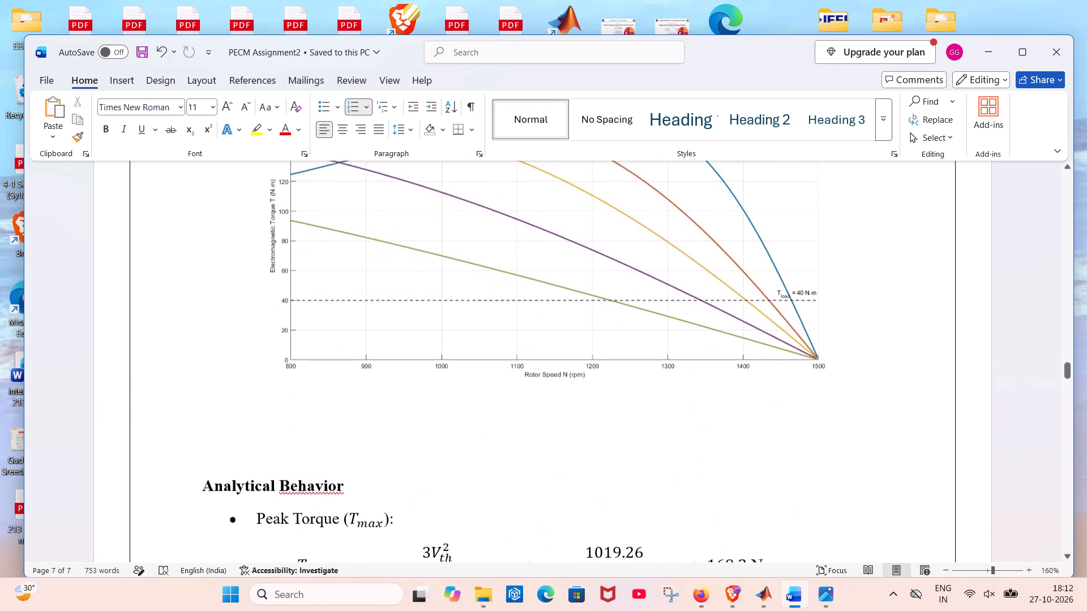
{"action": "scroll", "coordinate": [624, 298], "scroll_direction": "down", "scroll_amount": 3}
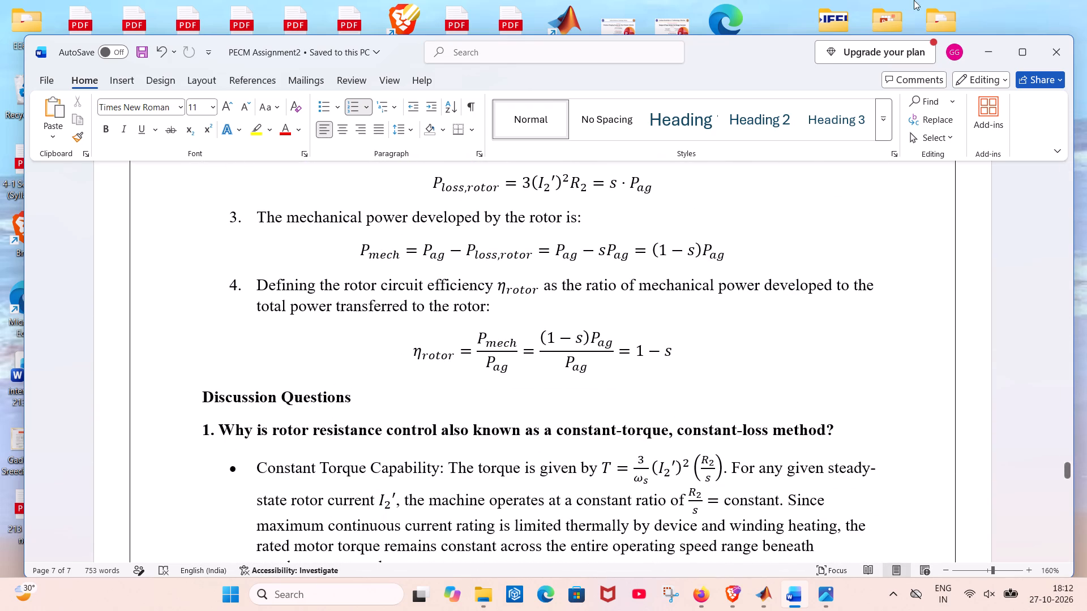
{"action": "left_click", "coordinate": [1046, 50]}
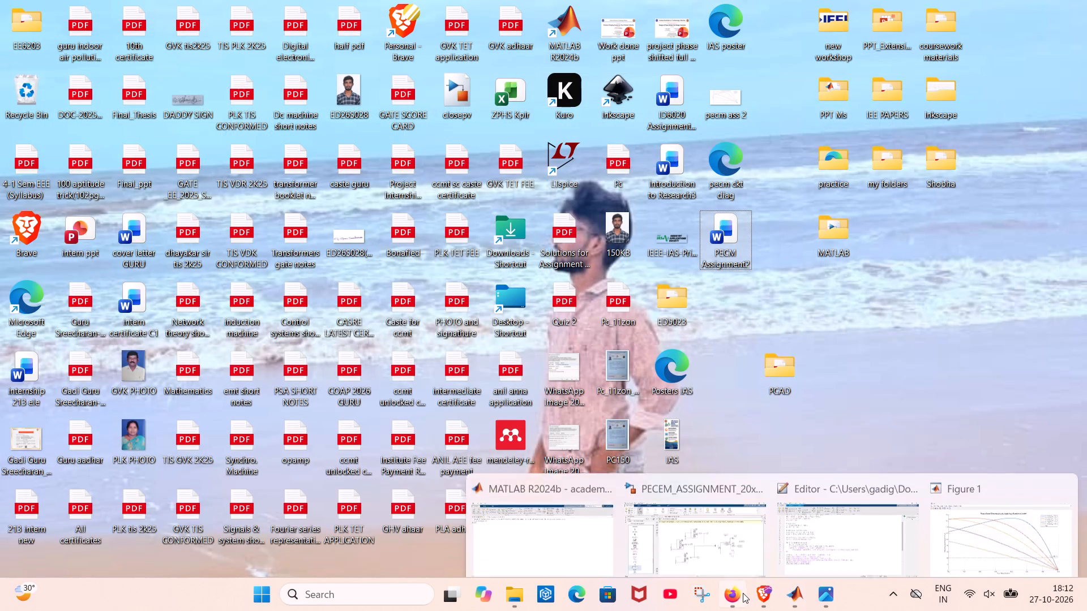
Switch to Firefox and start adding a submission for Assignment-2 on the EE6200 course page.
{"action": "left_click", "coordinate": [737, 559]}
{"action": "scroll", "coordinate": [544, 449], "scroll_direction": "down", "scroll_amount": 1}
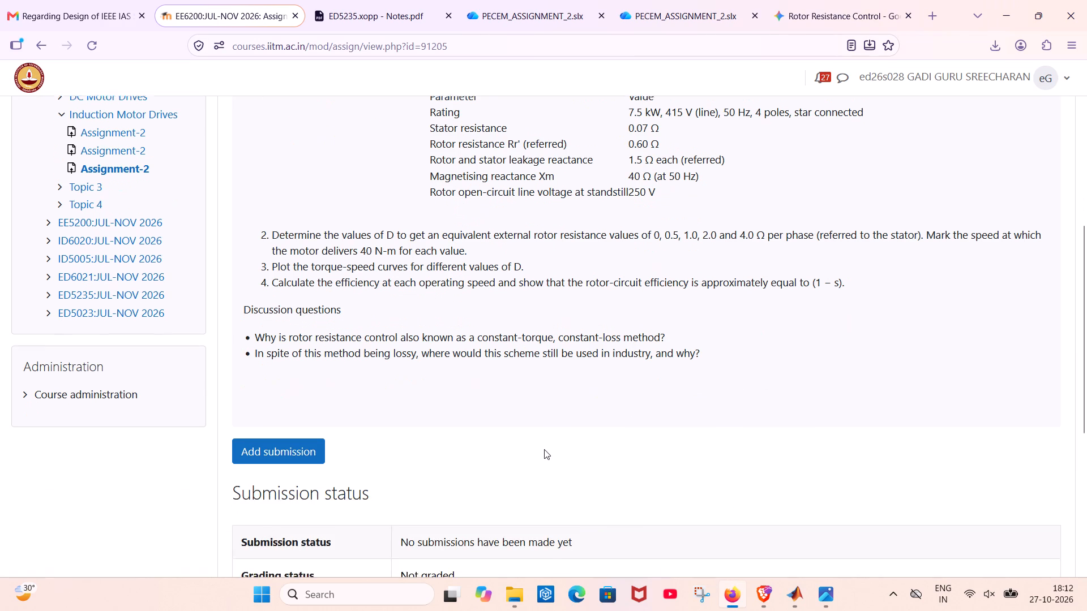
{"action": "scroll", "coordinate": [544, 449], "scroll_direction": "down", "scroll_amount": 4}
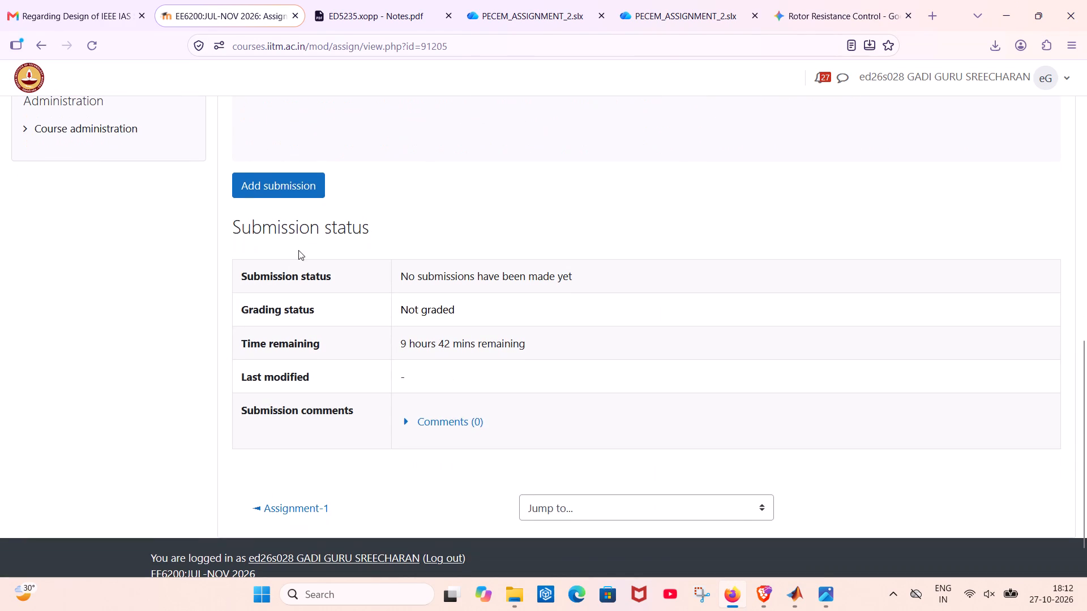
{"action": "left_click", "coordinate": [280, 182]}
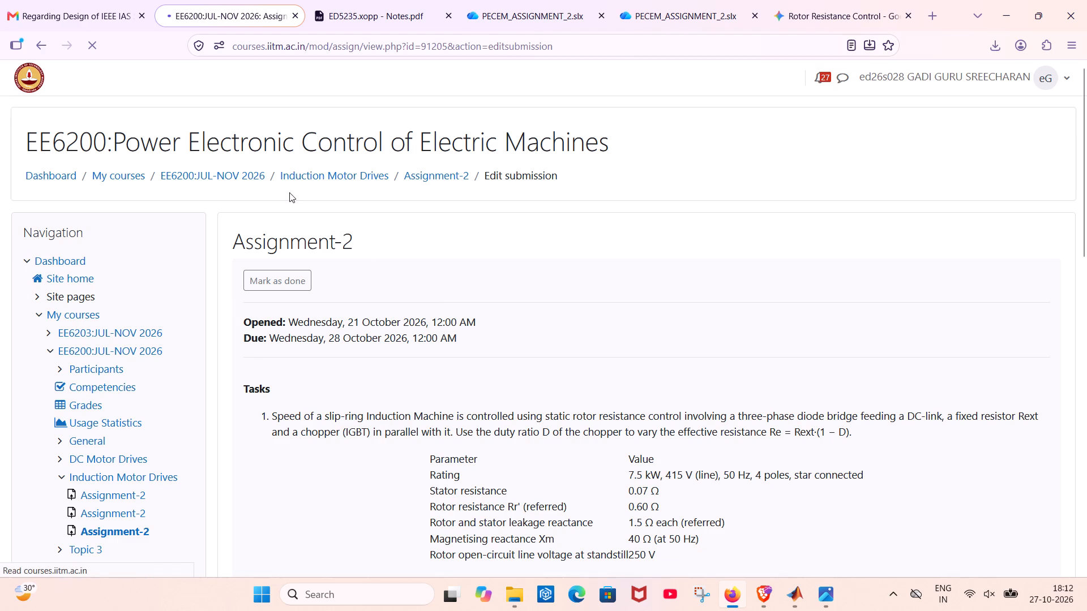
Open the file picker in the submission's file area and set the save-as name to PECM Assignment2.
{"action": "scroll", "coordinate": [435, 302], "scroll_direction": "down", "scroll_amount": 4}
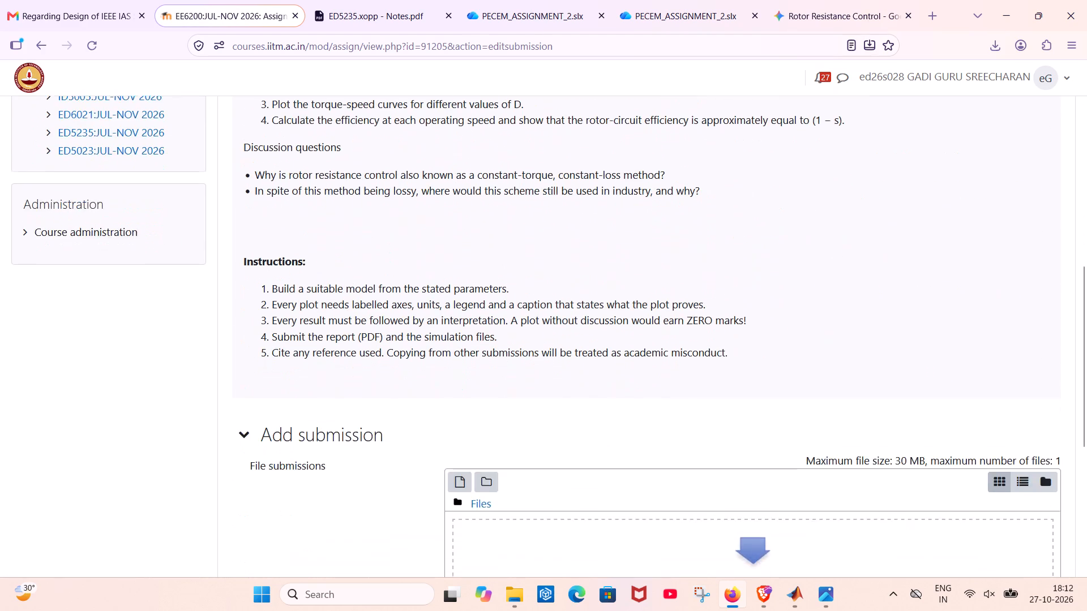
{"action": "scroll", "coordinate": [435, 302], "scroll_direction": "down", "scroll_amount": 2}
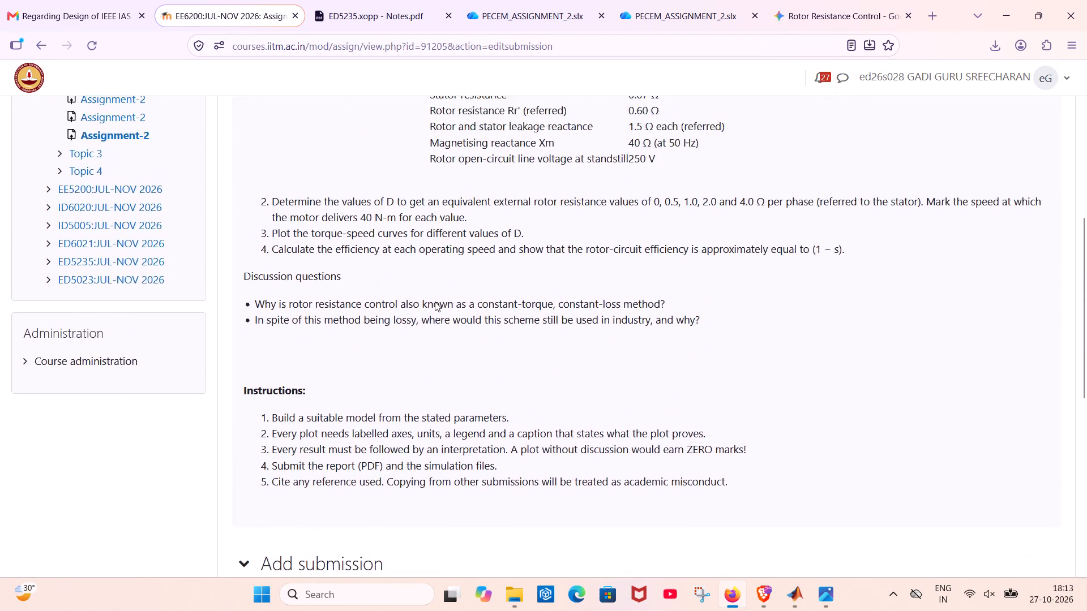
{"action": "scroll", "coordinate": [435, 302], "scroll_direction": "down", "scroll_amount": 1}
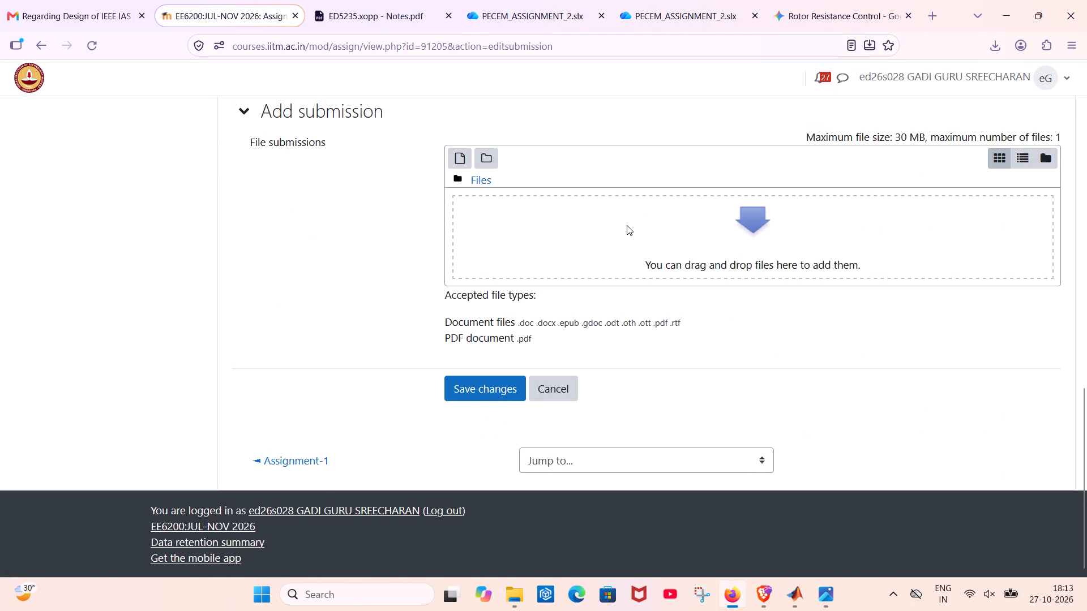
{"action": "left_click", "coordinate": [627, 225]}
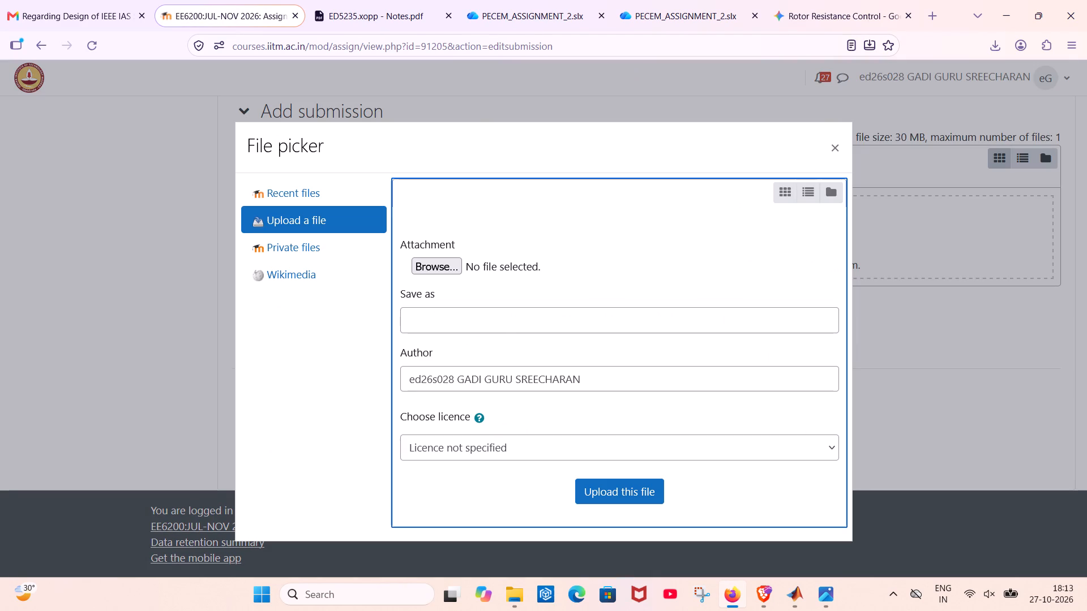
{"action": "left_click", "coordinate": [508, 329]}
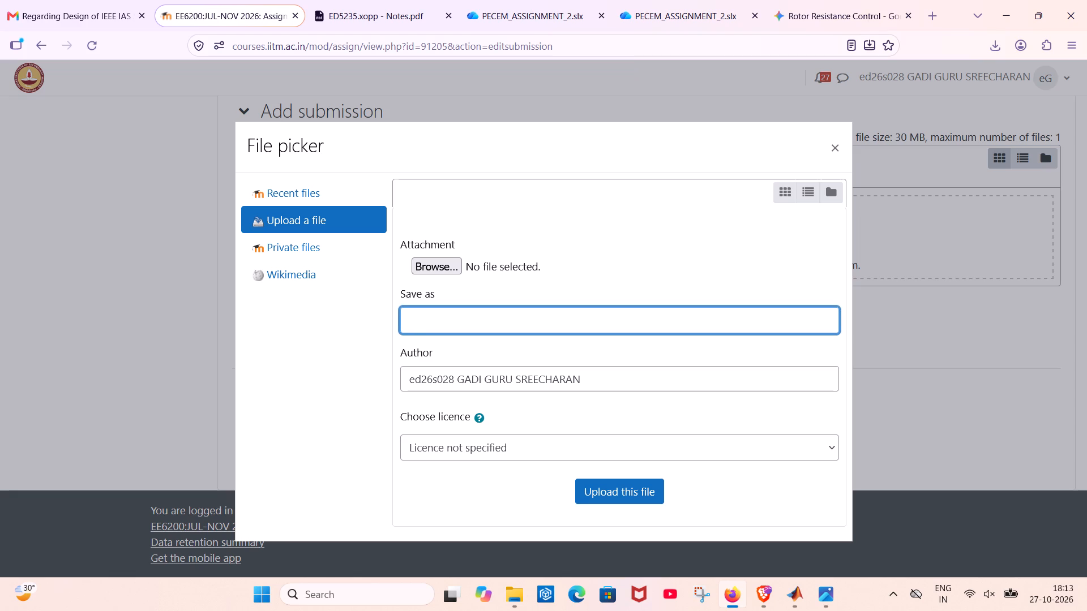
{"action": "key", "text": "p"}
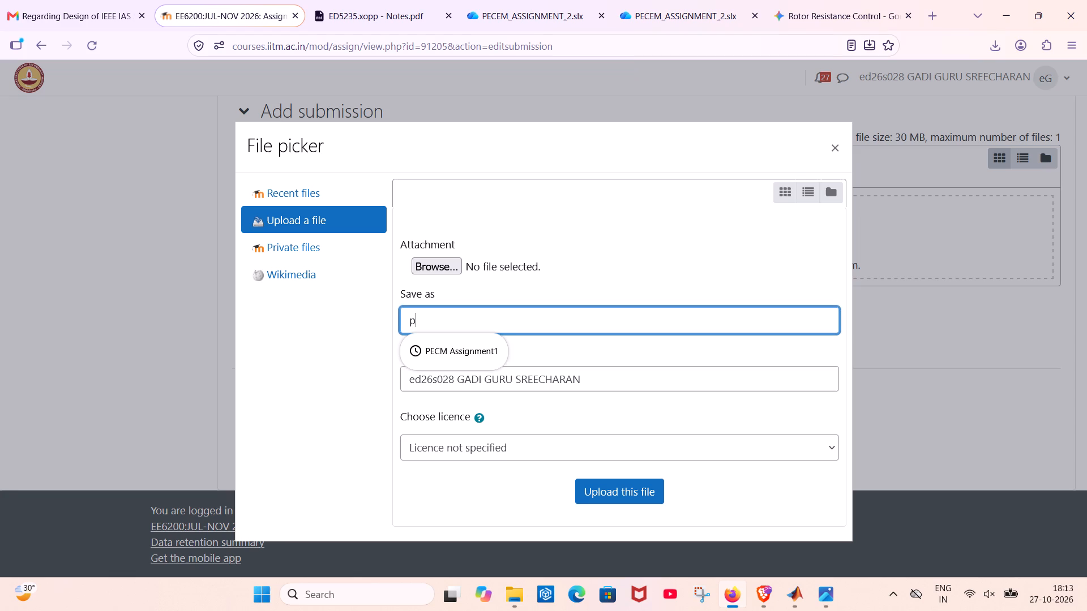
{"action": "left_click", "coordinate": [434, 343]}
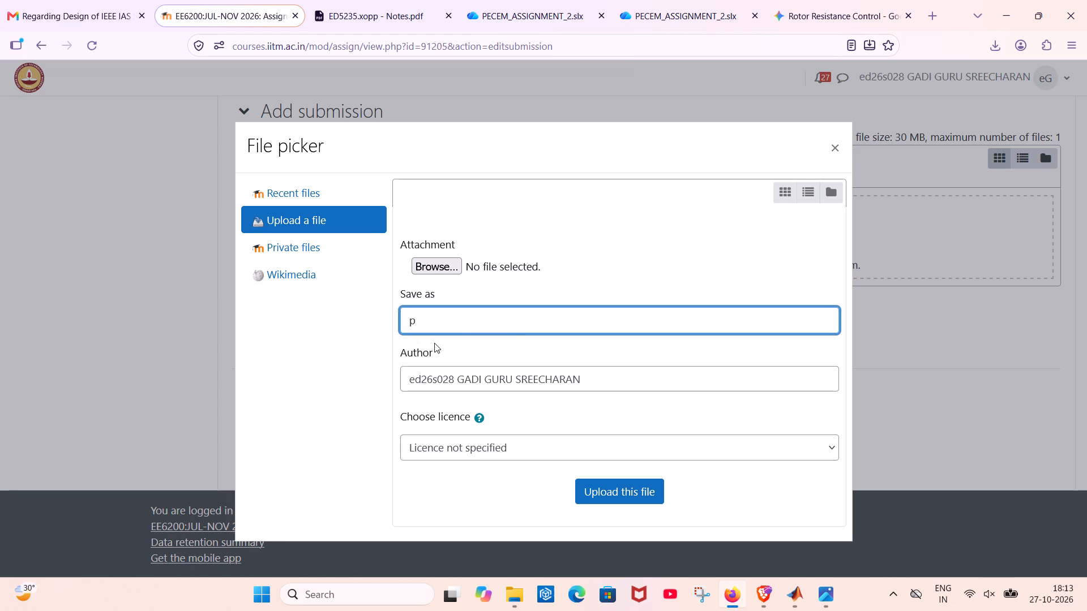
{"action": "key", "text": "BackSpace"}
{"action": "key", "text": "2"}
Choose PECM Assignment2.docx from the Desktop as the attachment for the submission.
{"action": "left_click", "coordinate": [417, 261]}
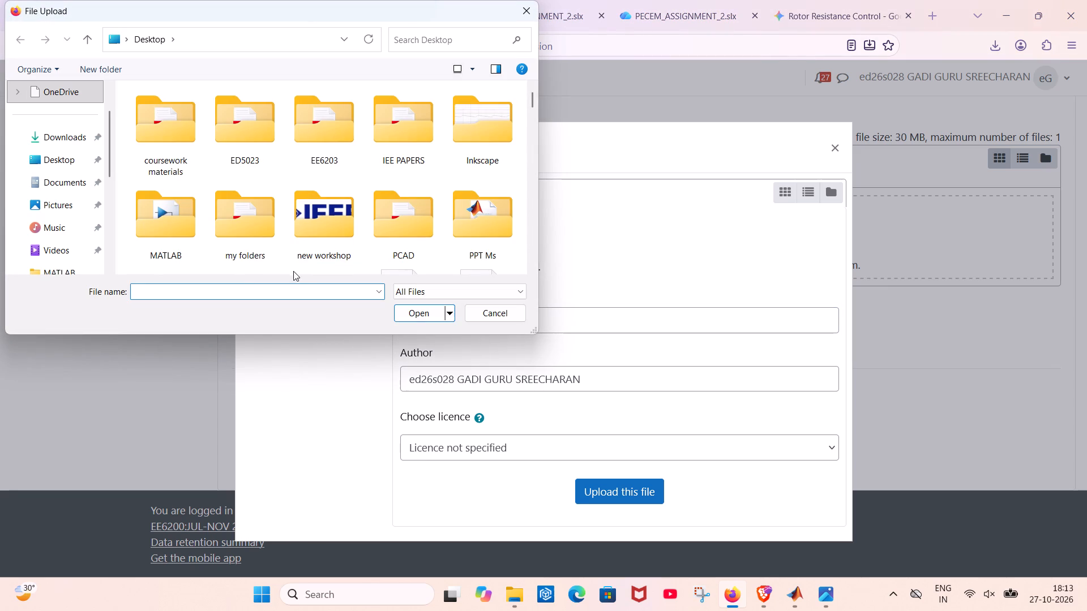
{"action": "left_click", "coordinate": [74, 166]}
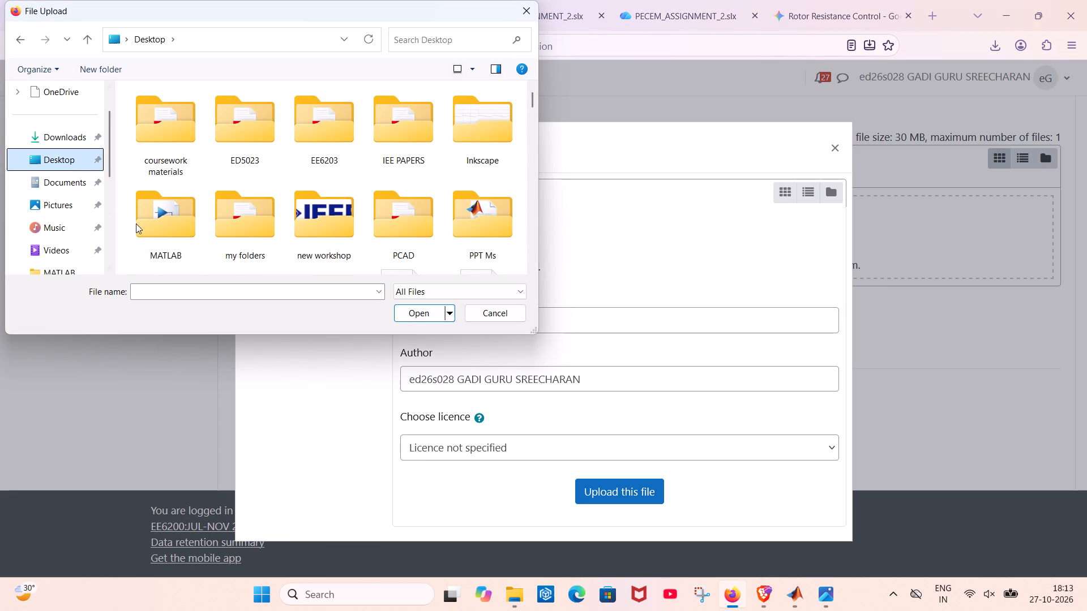
{"action": "left_click", "coordinate": [195, 291]}
{"action": "type", "text": "pe"}
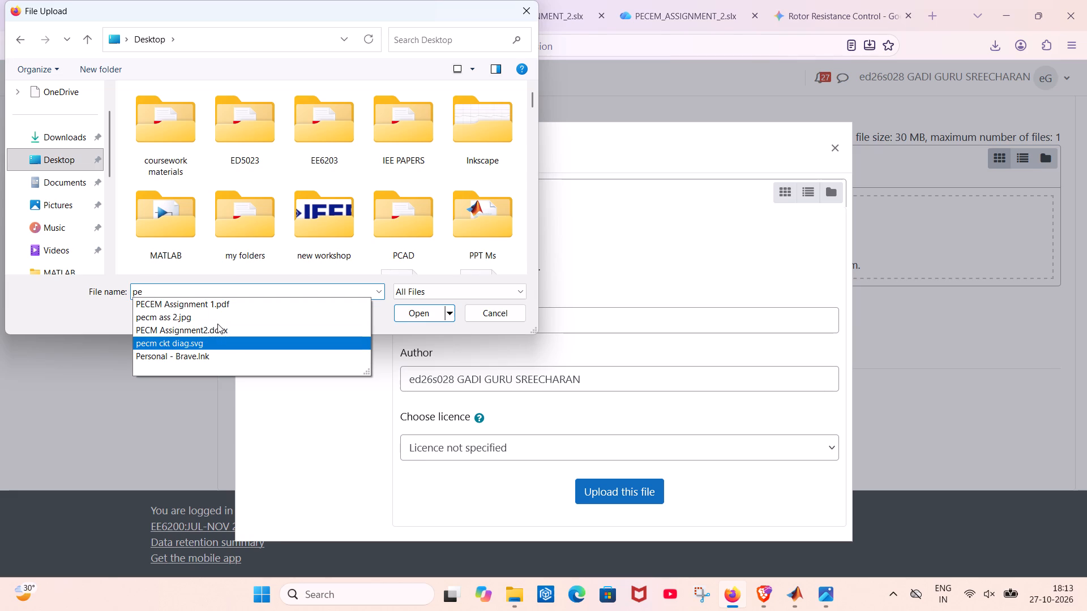
{"action": "left_click", "coordinate": [217, 324]}
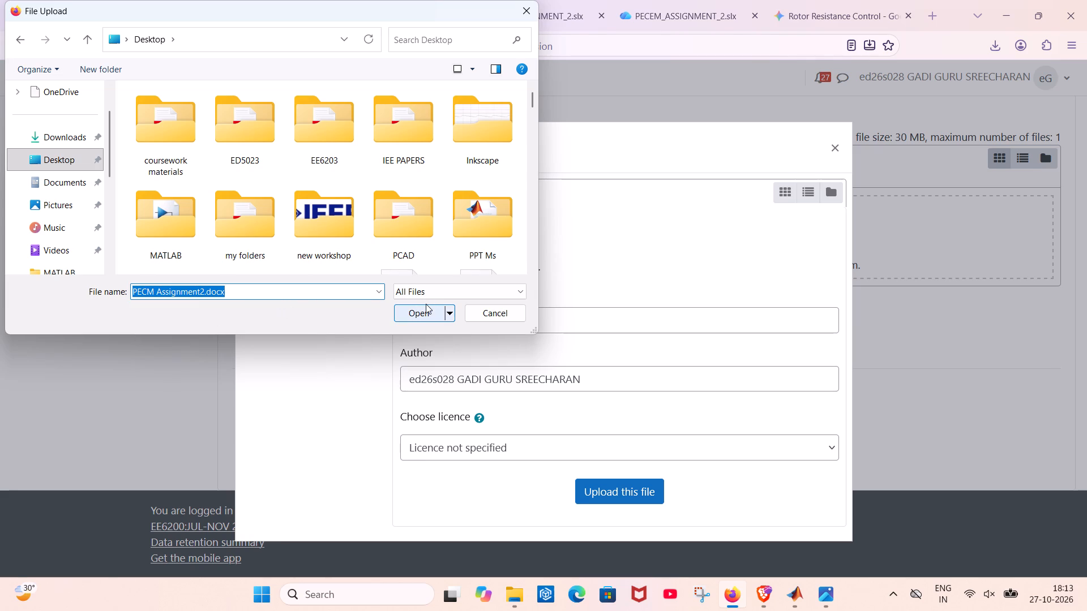
{"action": "left_click", "coordinate": [436, 315]}
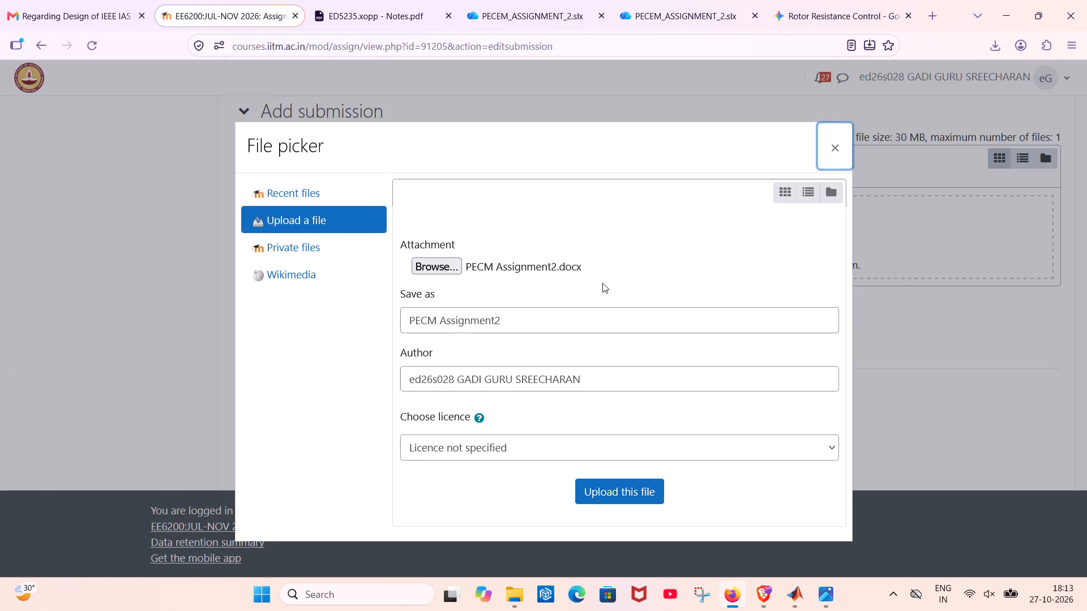
Open the PECM Assignment2 document from the desktop in Word, check its first and last pages, and close it.
{"action": "left_click", "coordinate": [1011, 5]}
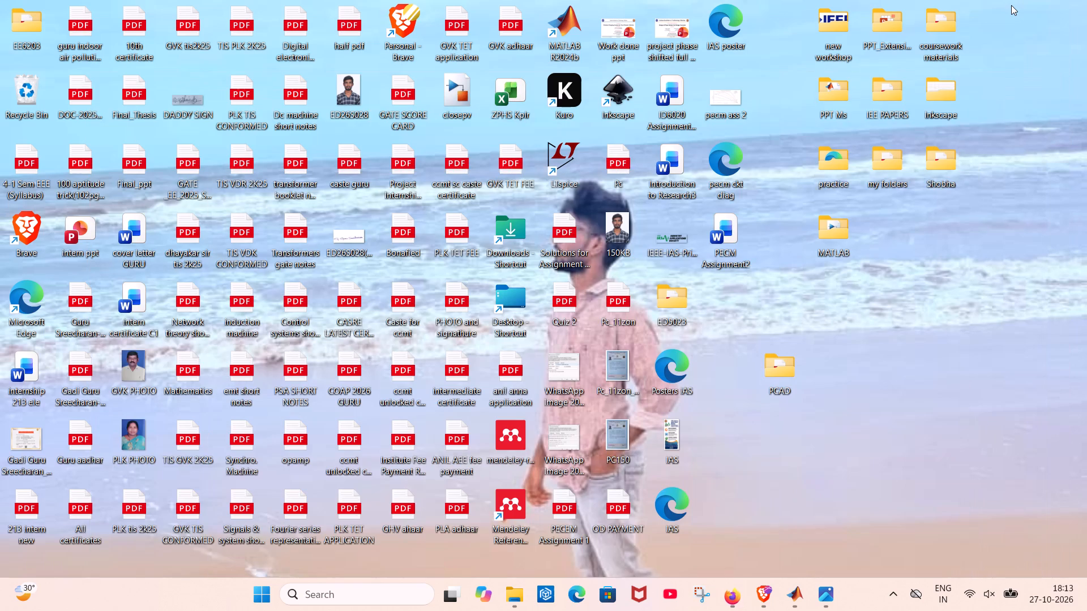
{"action": "double_click", "coordinate": [732, 224]}
{"action": "scroll", "coordinate": [616, 341], "scroll_direction": "down", "scroll_amount": 1}
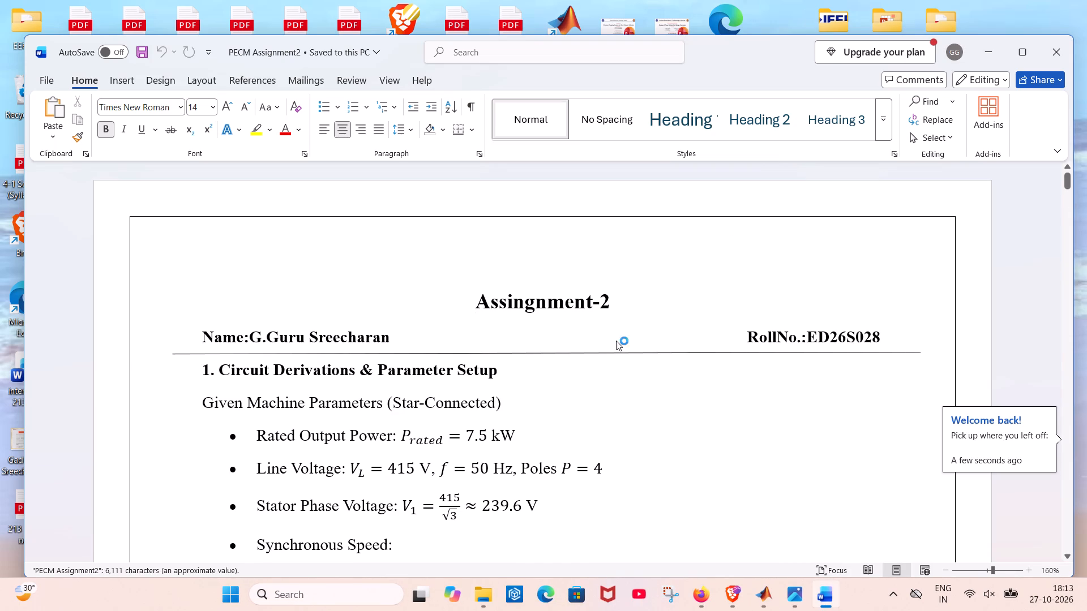
{"action": "scroll", "coordinate": [616, 341], "scroll_direction": "down", "scroll_amount": 15}
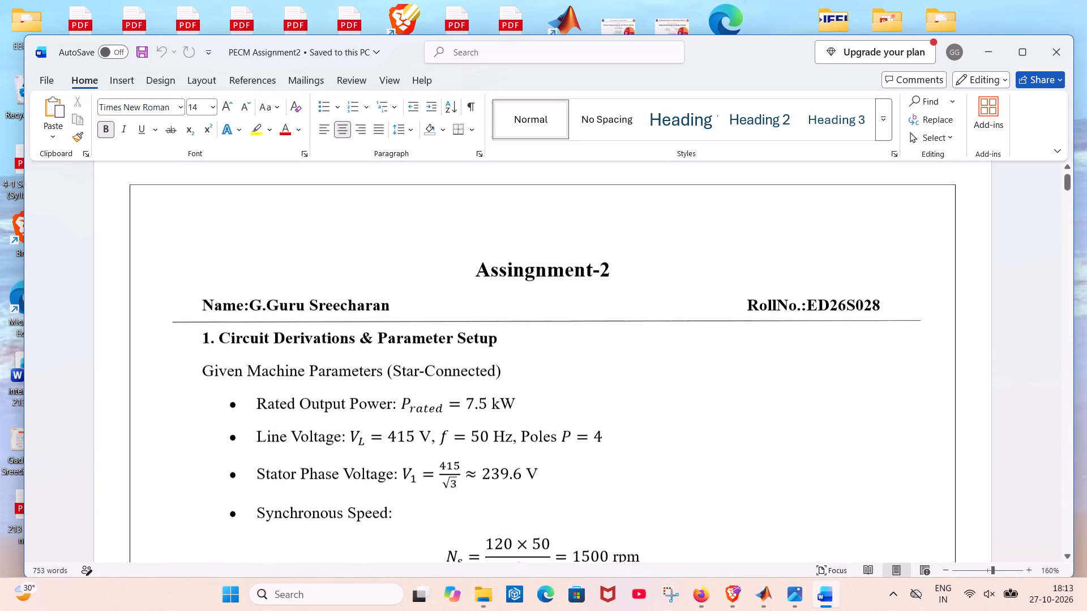
{"action": "scroll", "coordinate": [616, 341], "scroll_direction": "down", "scroll_amount": 15}
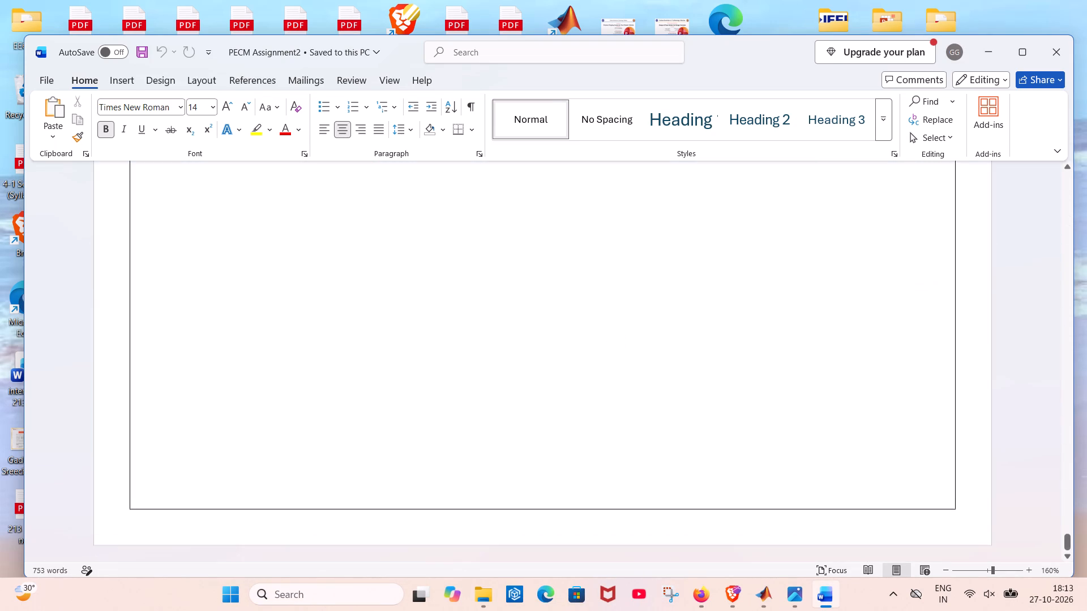
{"action": "scroll", "coordinate": [926, 1], "scroll_direction": "down", "scroll_amount": 20}
{"action": "scroll", "coordinate": [926, 1], "scroll_direction": "down", "scroll_amount": 10}
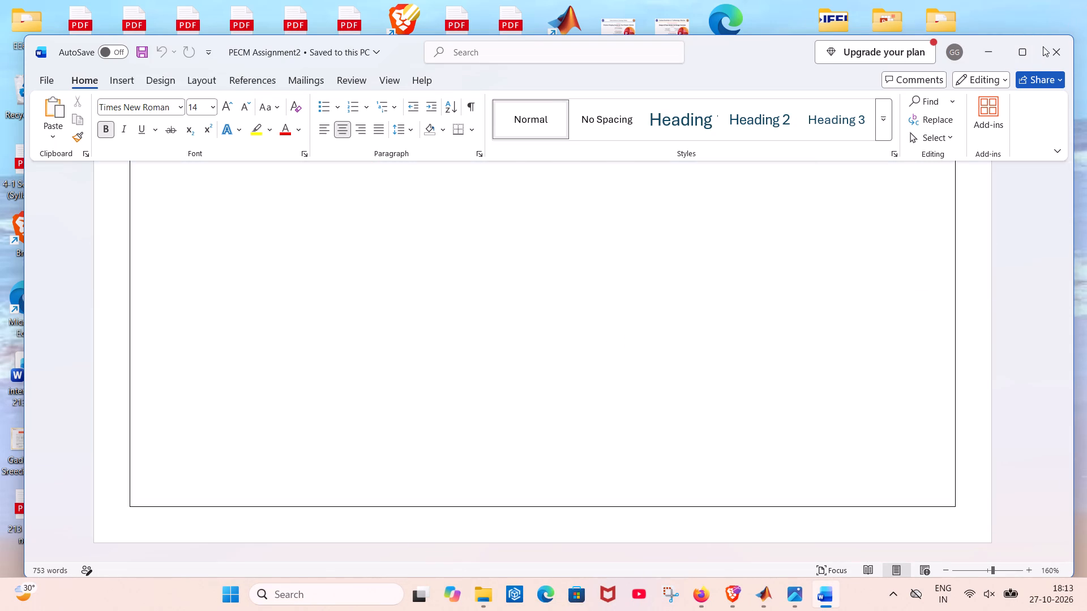
{"action": "left_click", "coordinate": [1043, 46]}
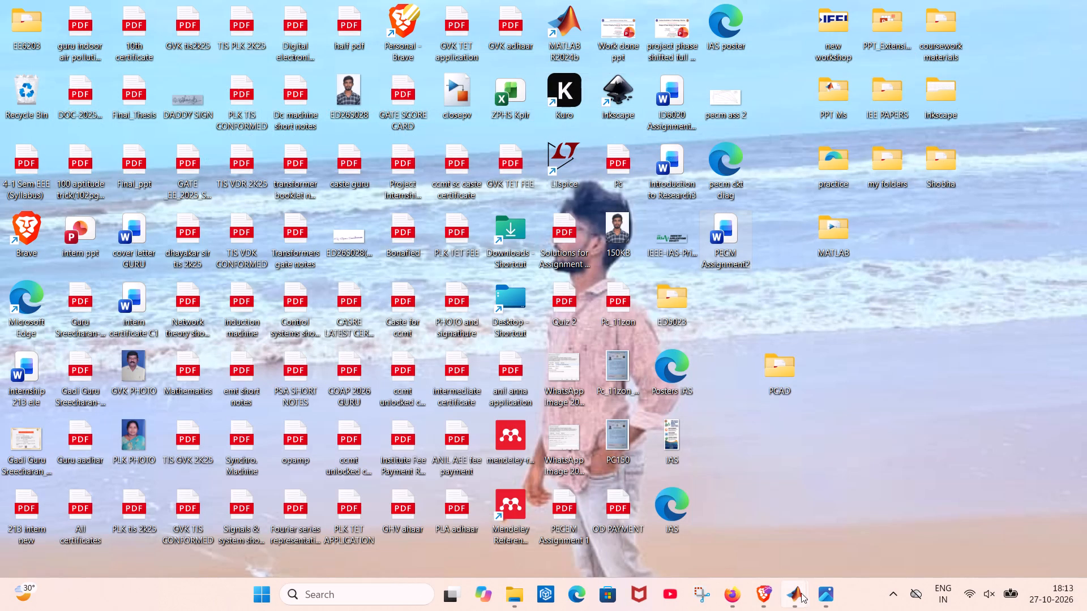
Return to Firefox and choose PECM Assignment2 from the Desktop again as the submission's attachment.
{"action": "left_click", "coordinate": [735, 555]}
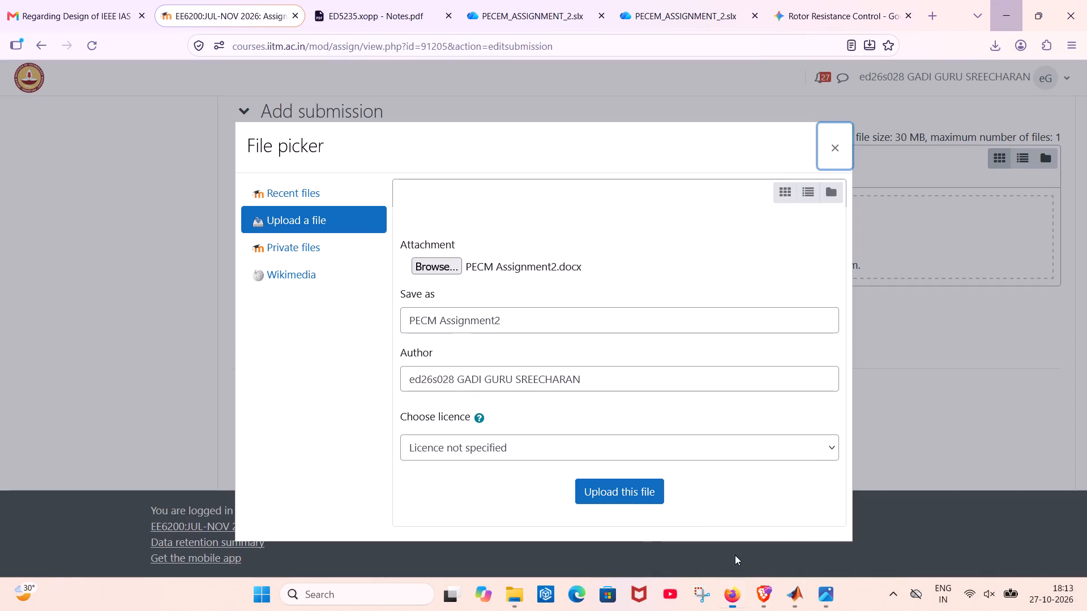
{"action": "double_click", "coordinate": [516, 273]}
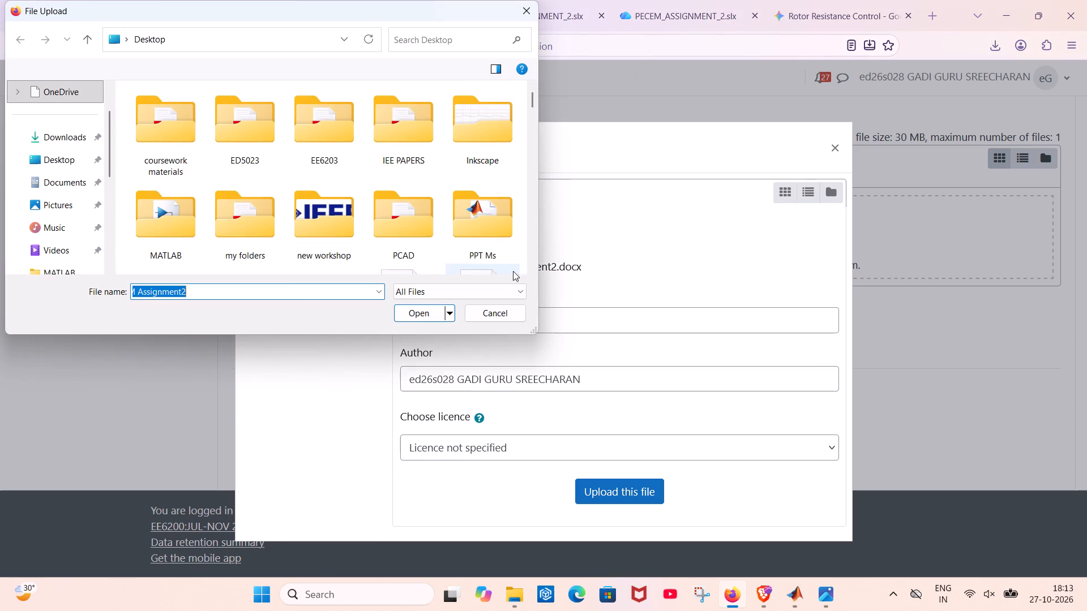
{"action": "left_click", "coordinate": [295, 294]}
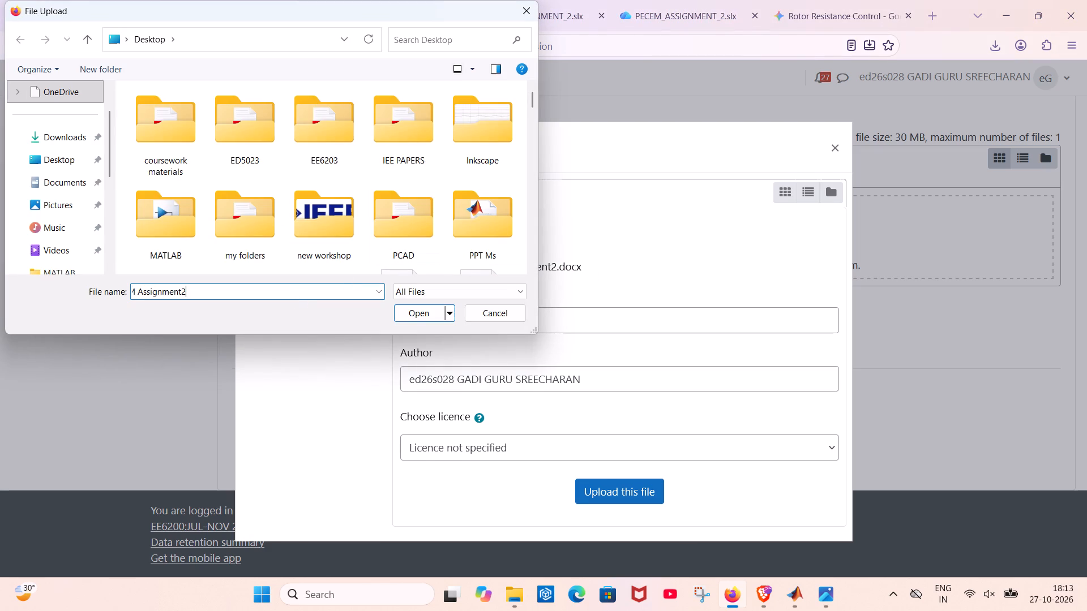
{"action": "left_click", "coordinate": [70, 154]}
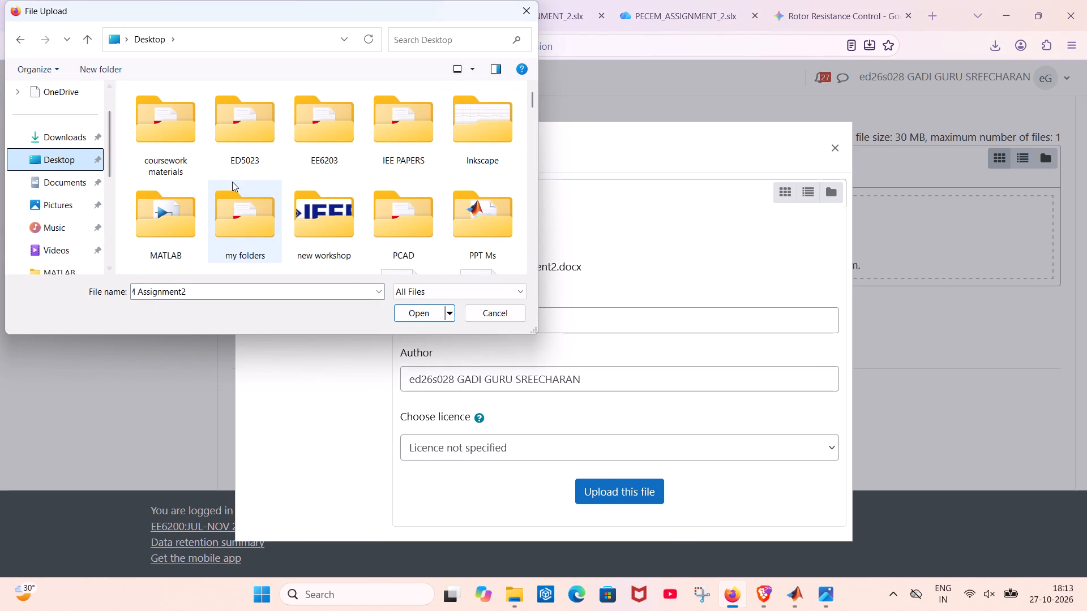
{"action": "scroll", "coordinate": [232, 182], "scroll_direction": "down", "scroll_amount": 5}
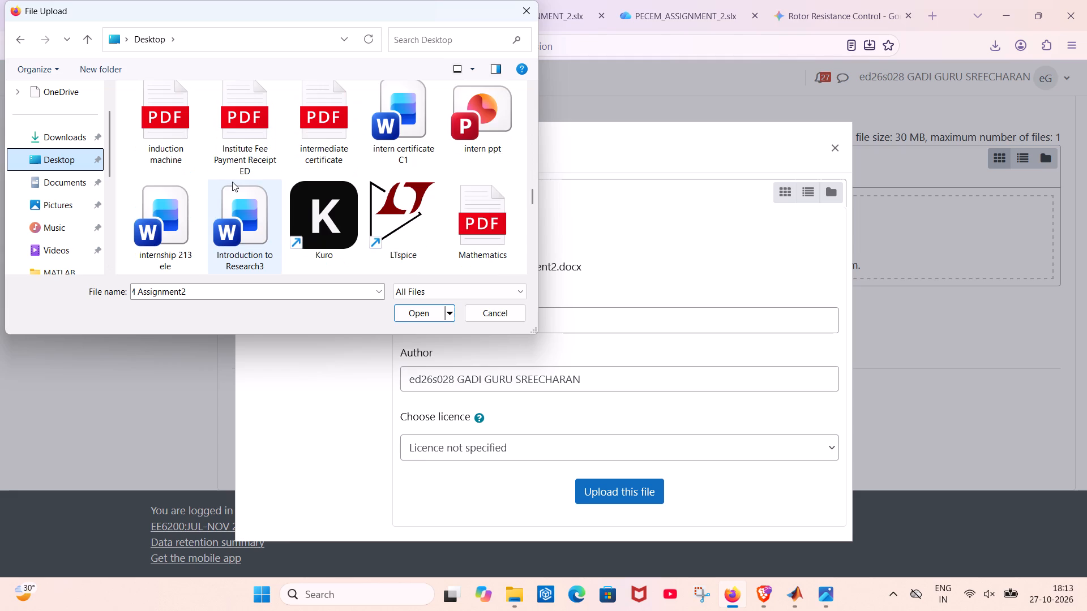
{"action": "scroll", "coordinate": [232, 182], "scroll_direction": "down", "scroll_amount": 3}
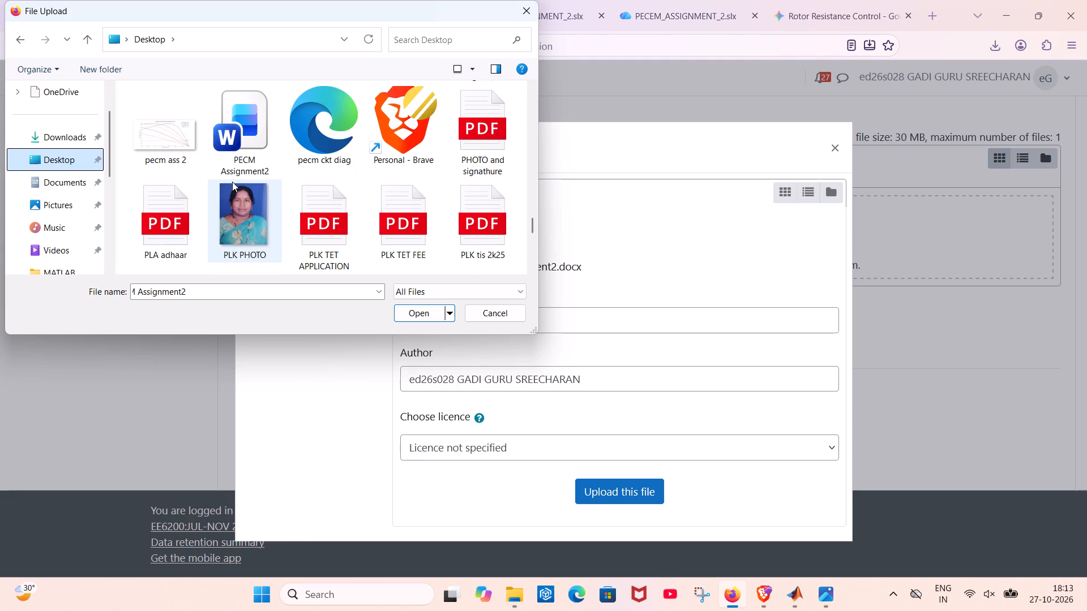
{"action": "double_click", "coordinate": [242, 126]}
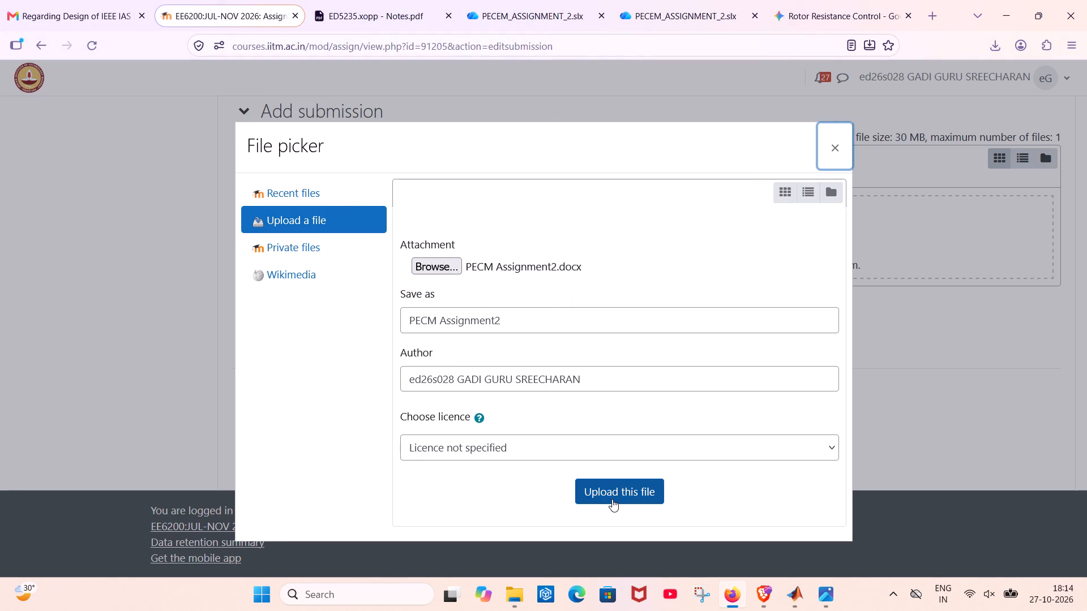
Upload the chosen PECM Assignment2 file and save the changes to the Assignment-2 submission.
{"action": "left_click", "coordinate": [624, 490]}
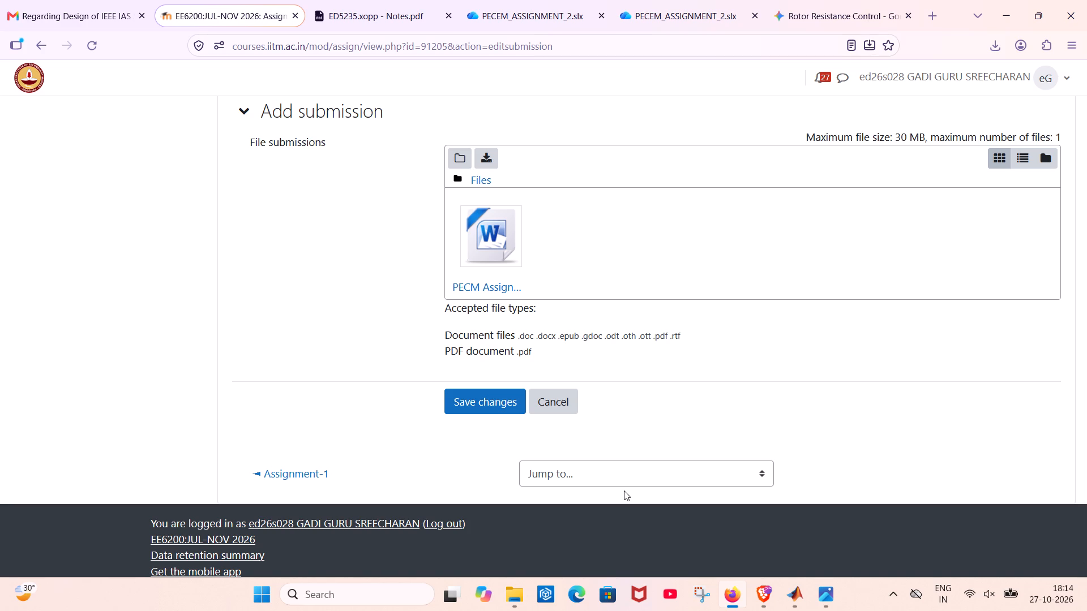
{"action": "left_click", "coordinate": [500, 402]}
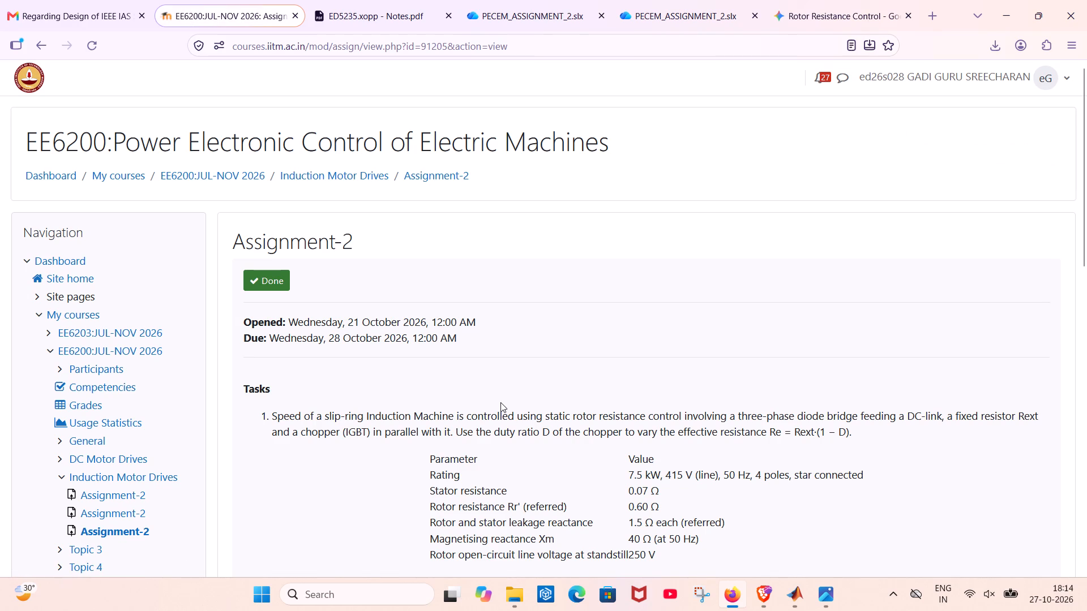
{"action": "scroll", "coordinate": [500, 402], "scroll_direction": "down", "scroll_amount": 3}
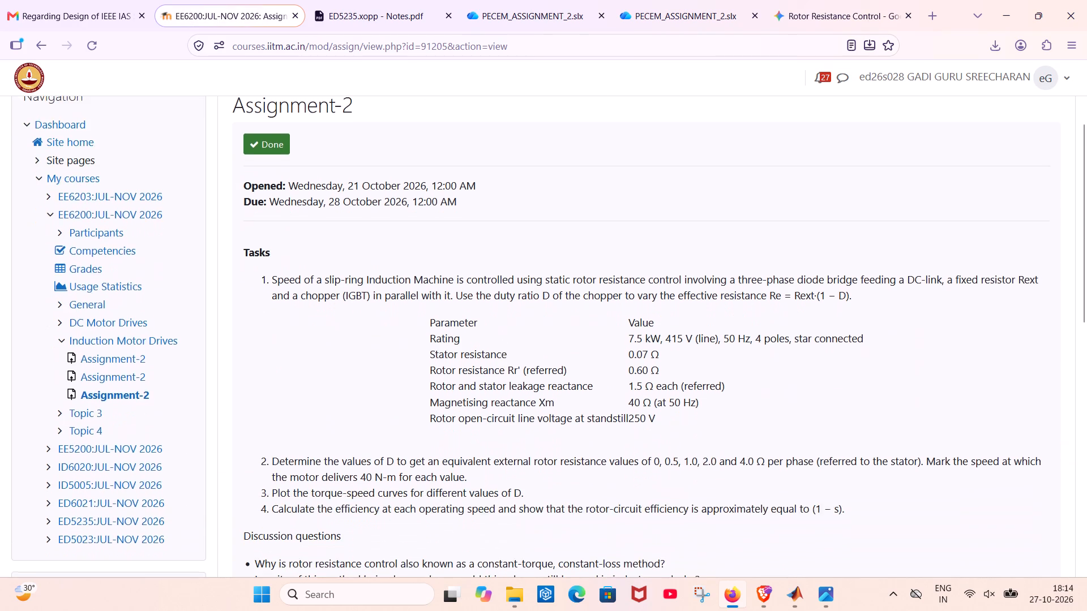
Review the Assignment-2 page, checking the submission status, the submitted file and the task list.
{"action": "scroll", "coordinate": [500, 402], "scroll_direction": "down", "scroll_amount": 4}
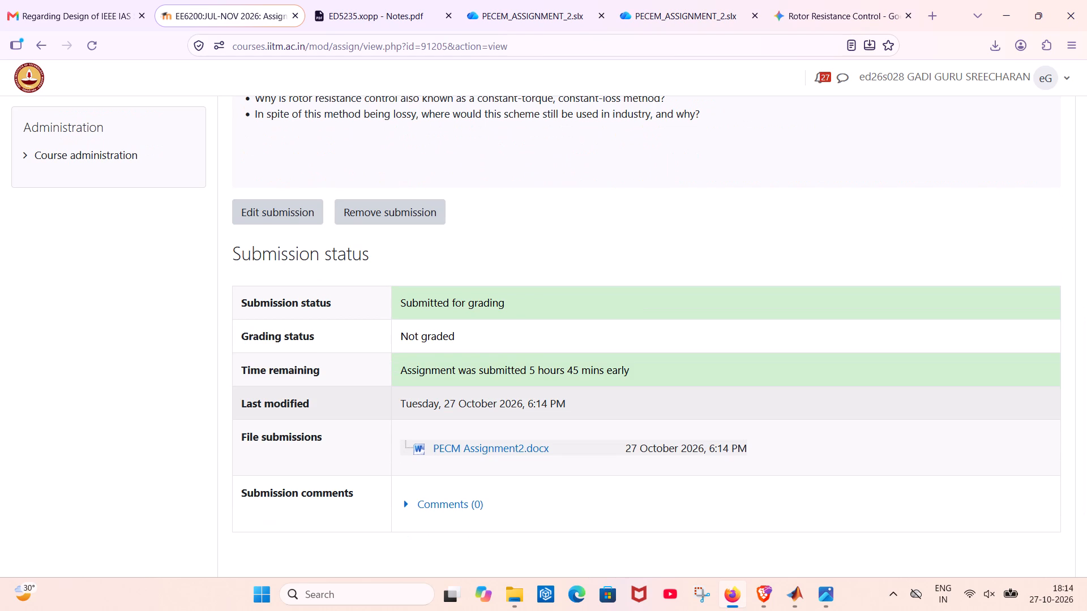
{"action": "scroll", "coordinate": [500, 402], "scroll_direction": "down", "scroll_amount": 1}
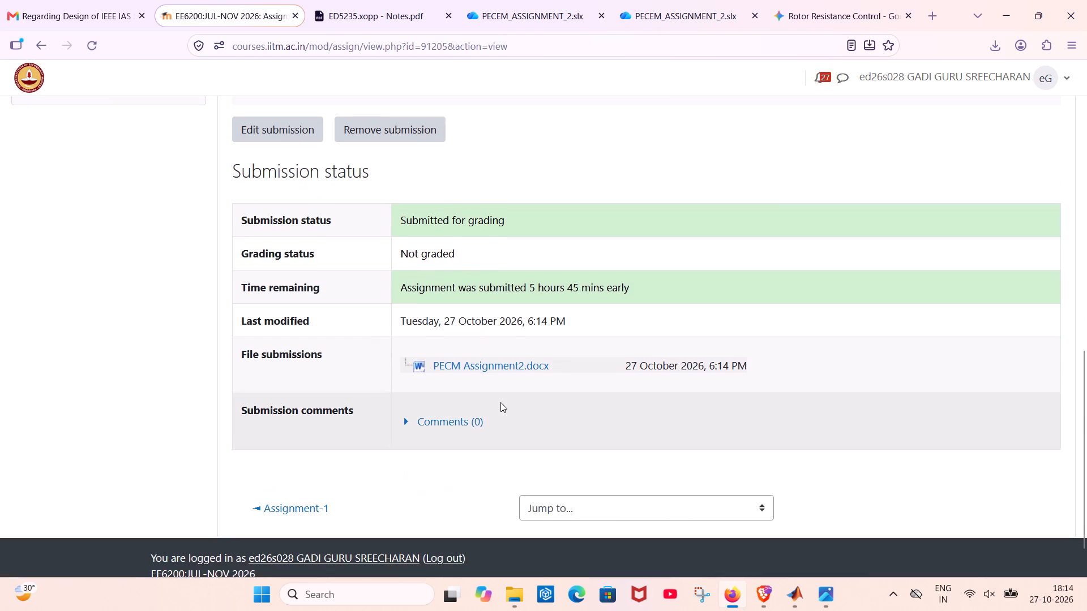
{"action": "scroll", "coordinate": [500, 402], "scroll_direction": "down", "scroll_amount": 1}
{"action": "scroll", "coordinate": [500, 402], "scroll_direction": "up", "scroll_amount": 4}
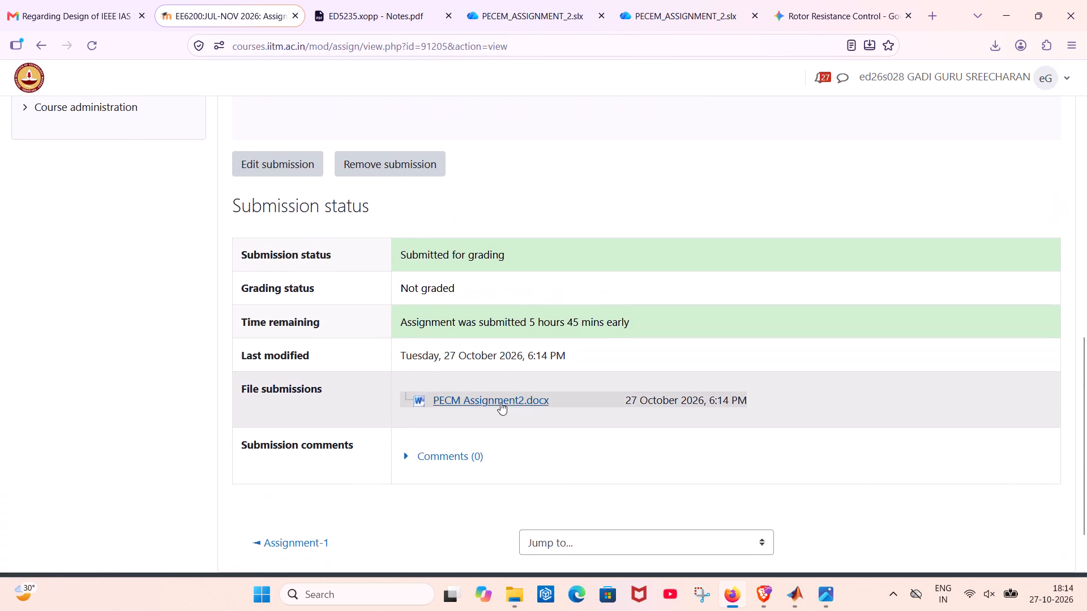
{"action": "scroll", "coordinate": [500, 402], "scroll_direction": "up", "scroll_amount": 7}
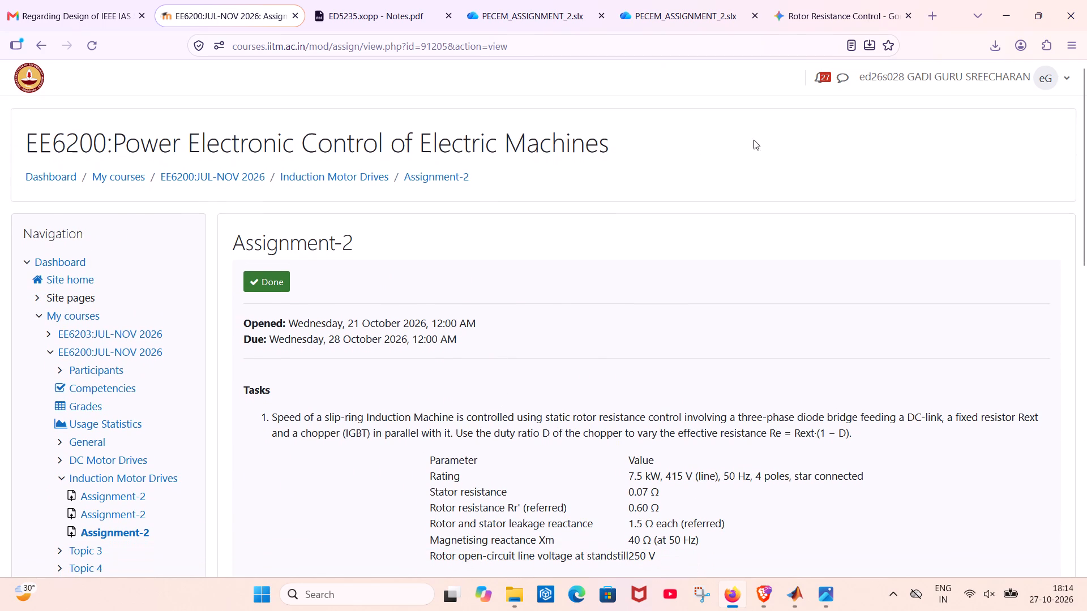
{"action": "scroll", "coordinate": [339, 212], "scroll_direction": "down", "scroll_amount": 3}
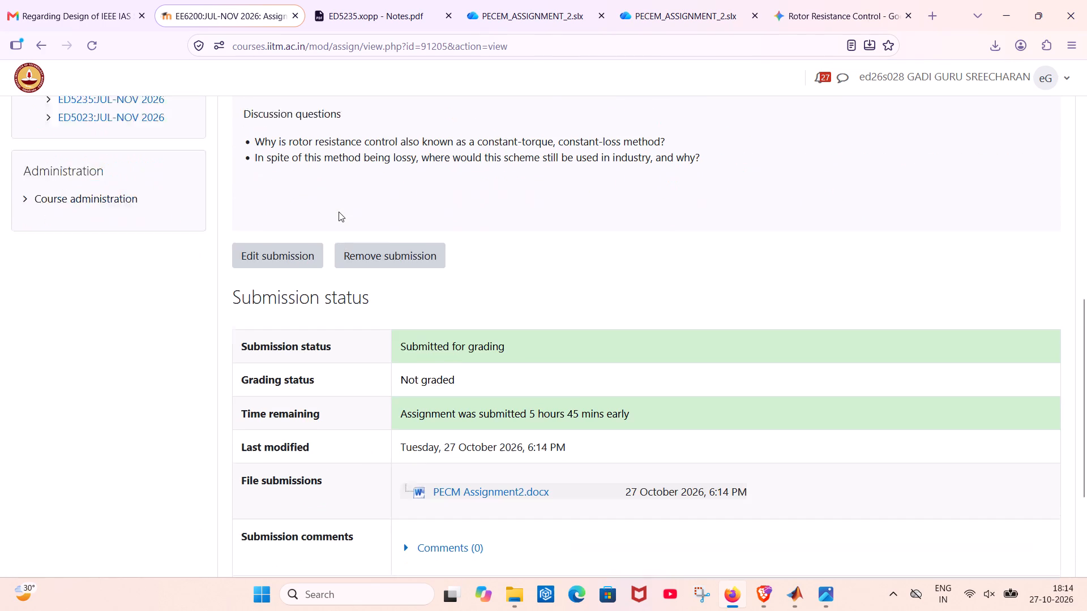
{"action": "scroll", "coordinate": [339, 212], "scroll_direction": "down", "scroll_amount": 2}
{"action": "scroll", "coordinate": [339, 212], "scroll_direction": "up", "scroll_amount": 6}
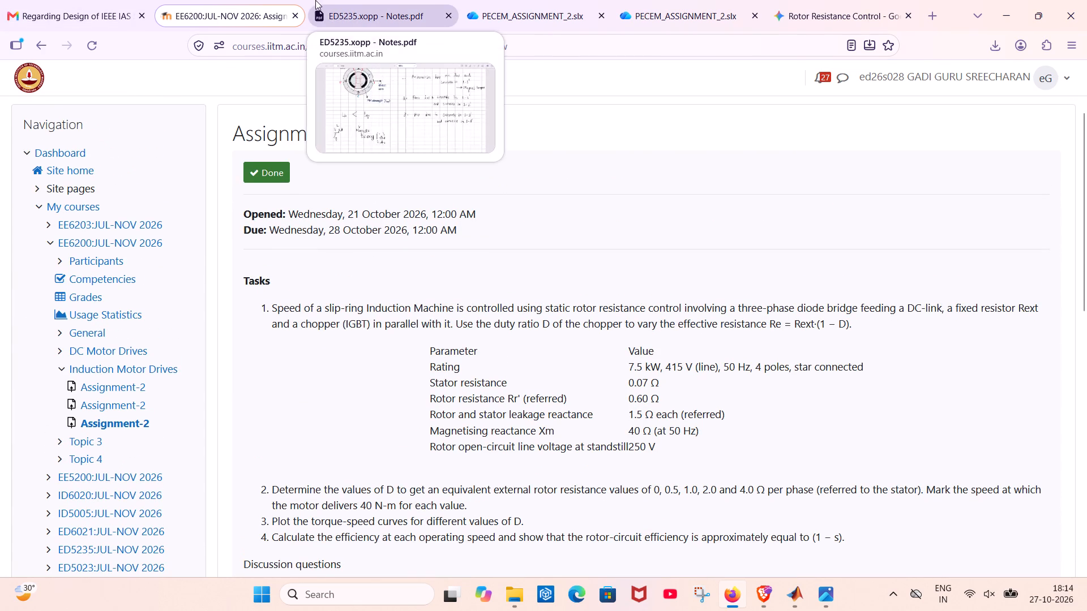
Switch to the Gmail message about the design of the IEEE IAS Student Branch Chapter poster.
{"action": "left_click", "coordinate": [53, 0]}
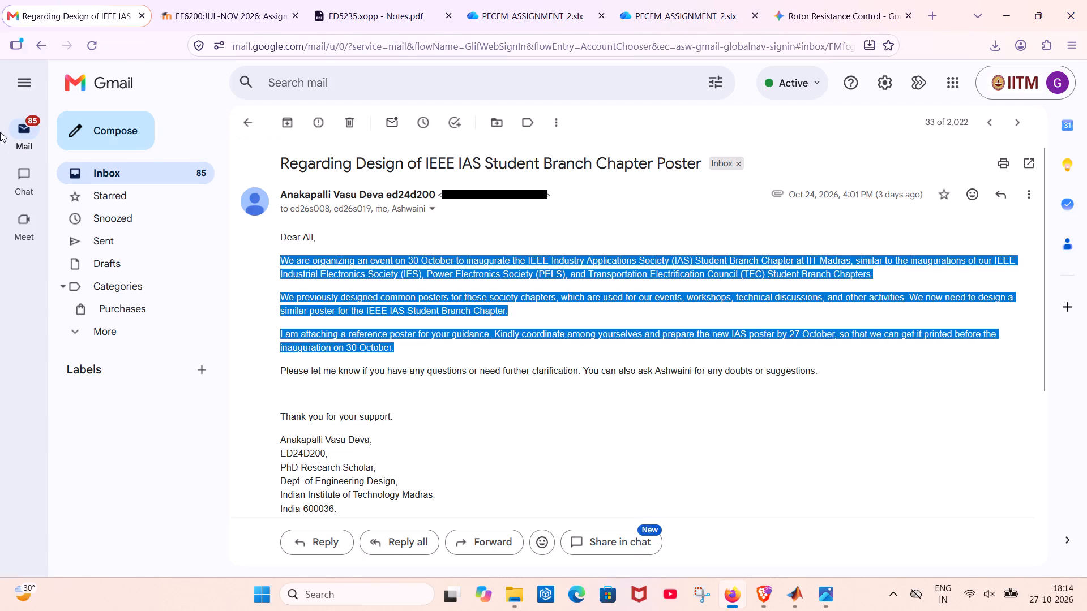
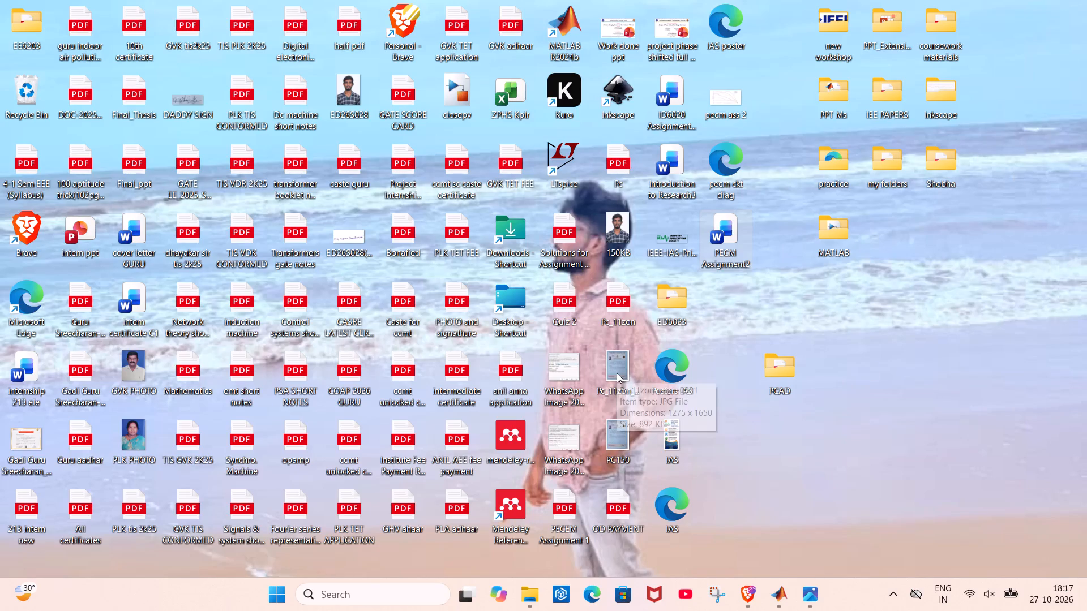
Close the provisional certificate image opened in the photo viewer.
{"action": "left_click", "coordinate": [807, 44]}
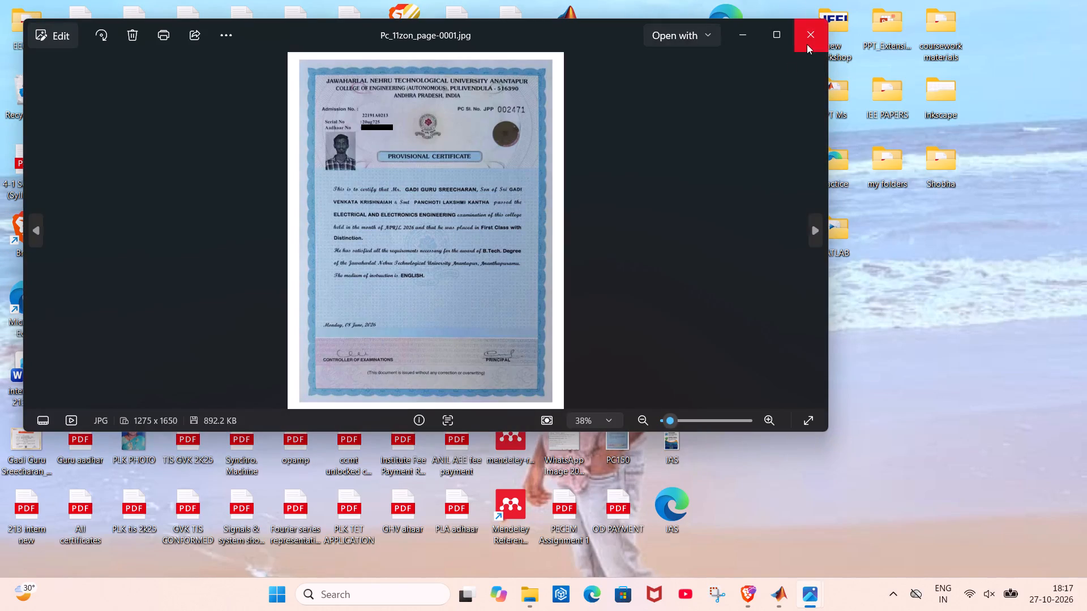
Open Windows search to show the recent searches.
{"action": "left_click", "coordinate": [403, 588]}
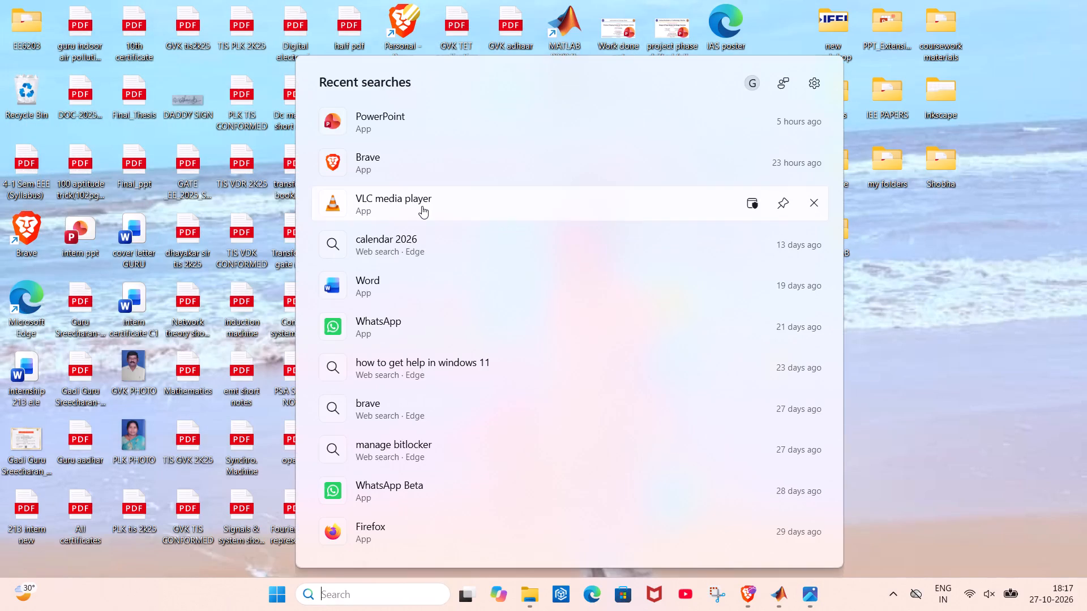
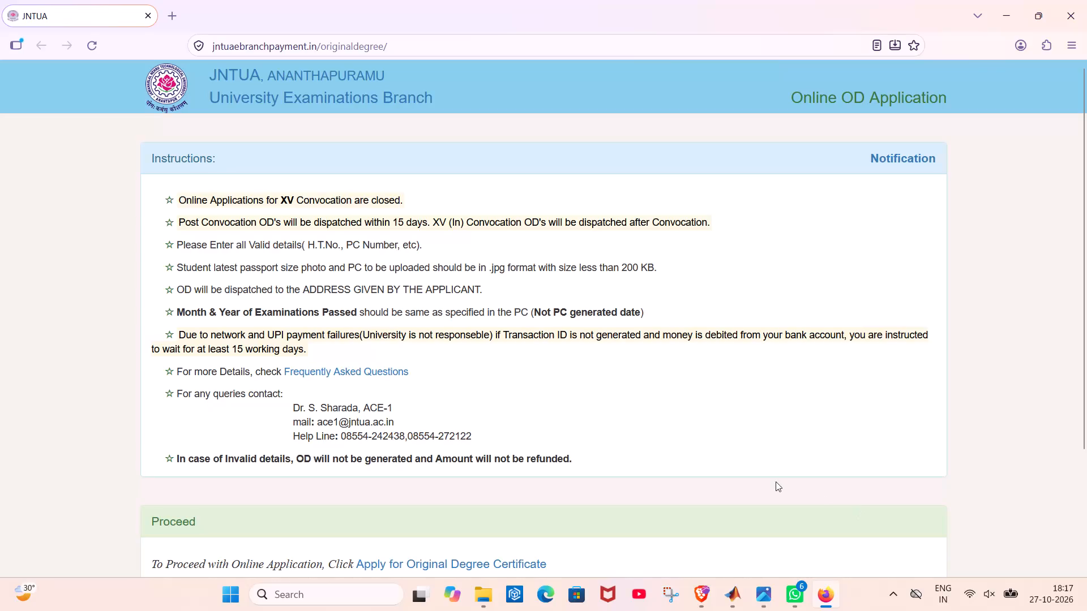
Open the Track your OD page from the JNTUA Online OD Application site.
{"action": "scroll", "coordinate": [533, 385], "scroll_direction": "down", "scroll_amount": 2}
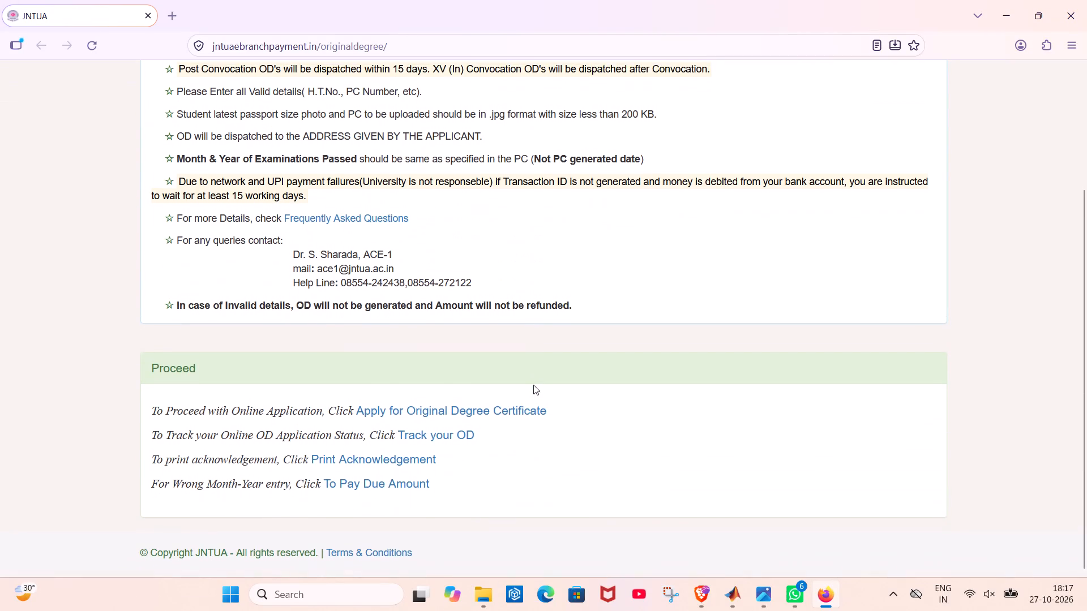
{"action": "scroll", "coordinate": [533, 385], "scroll_direction": "down", "scroll_amount": 2}
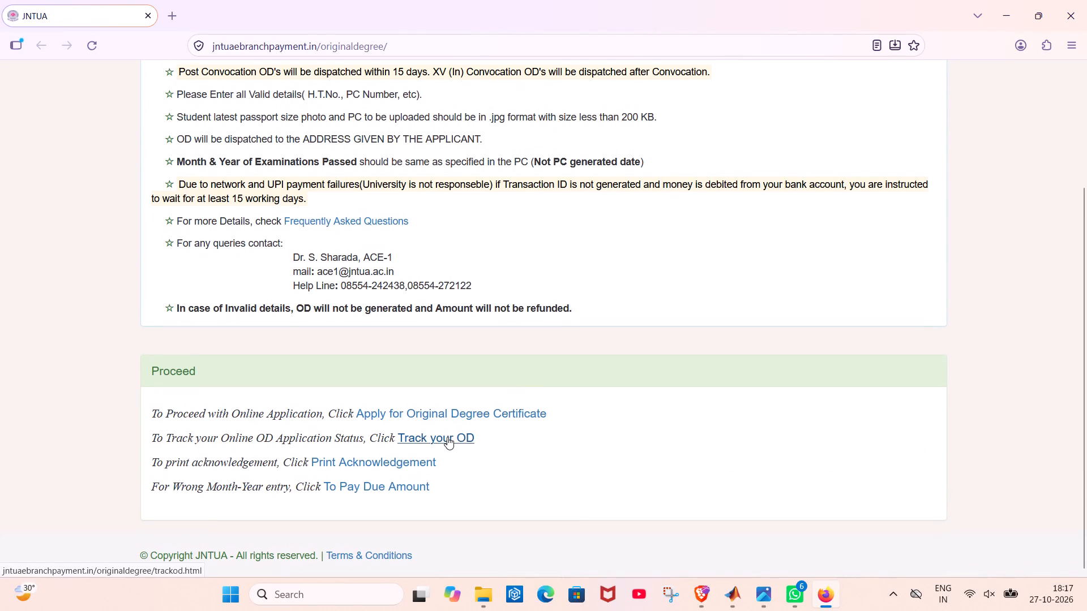
{"action": "left_click", "coordinate": [447, 437]}
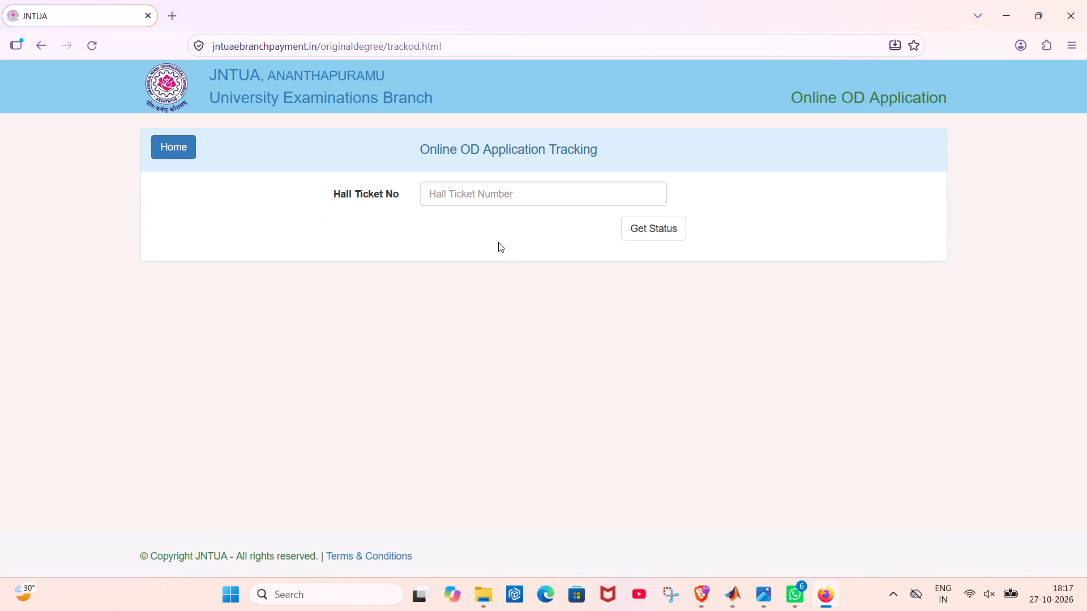
Enter the student's hall ticket number in the Online OD Application Tracking form.
{"action": "left_click", "coordinate": [481, 184]}
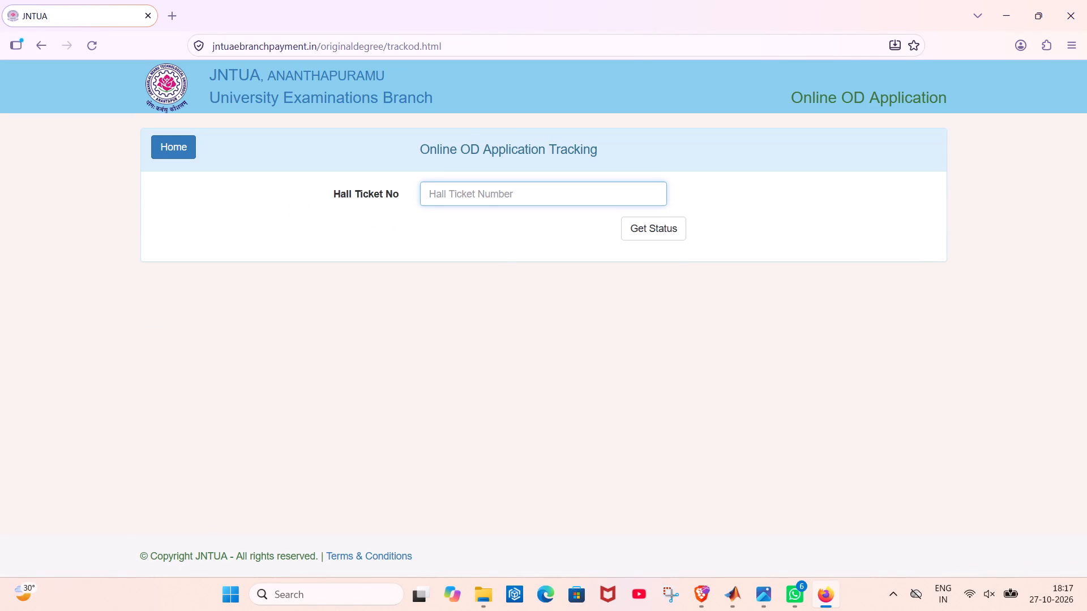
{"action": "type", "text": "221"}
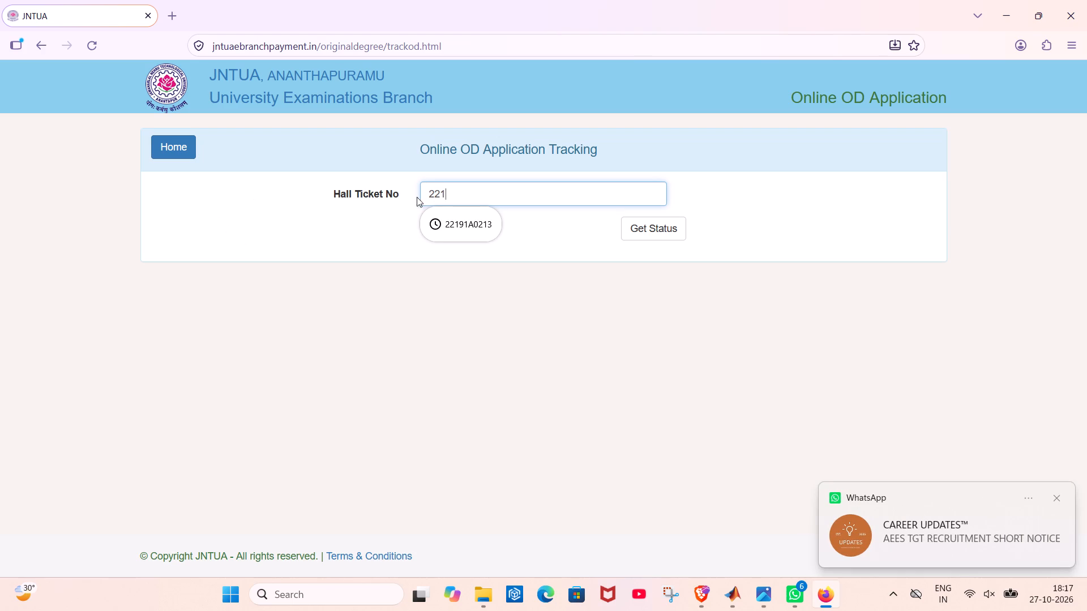
Fill in the previously used hall ticket number and get the status of its Online OD application.
{"action": "left_click", "coordinate": [433, 213]}
{"action": "left_click", "coordinate": [445, 219]}
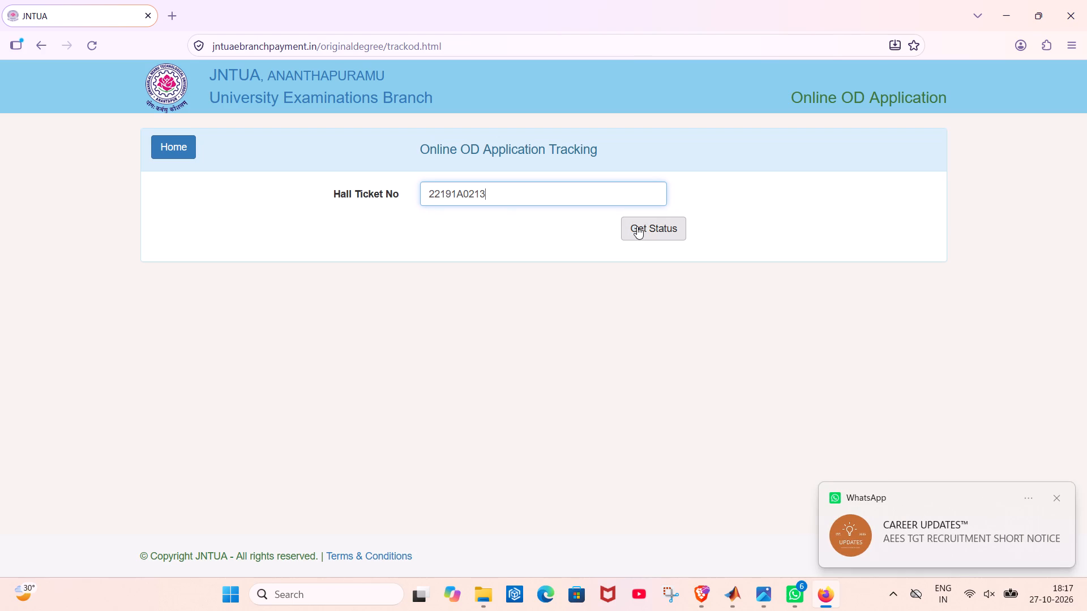
{"action": "left_click", "coordinate": [651, 229]}
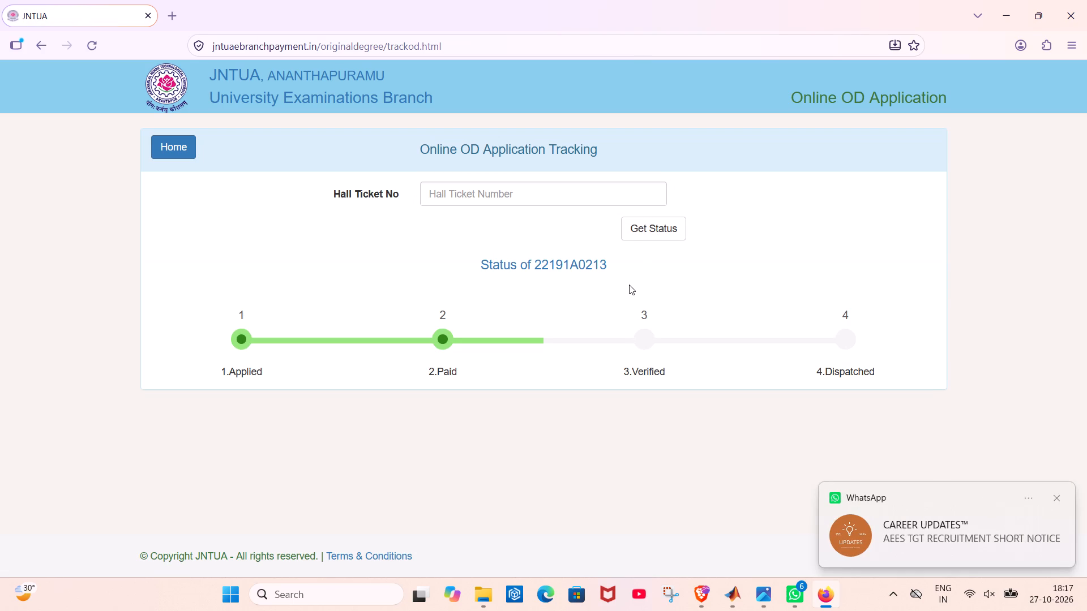
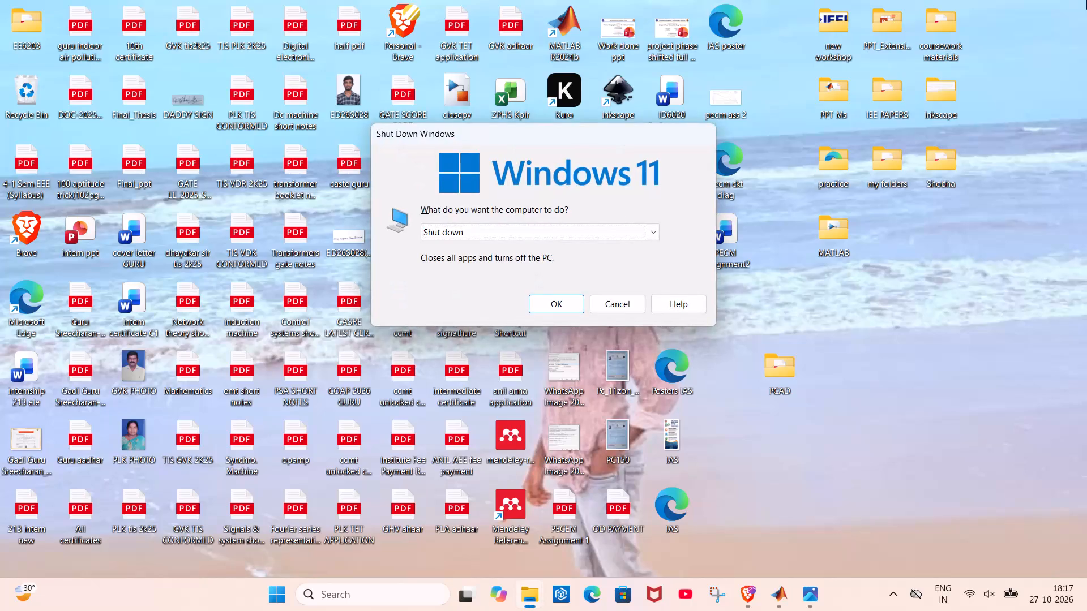
Put the computer into Sleep mode instead of shutting it down.
{"action": "key", "text": "Left"}
{"action": "key", "text": "Return"}
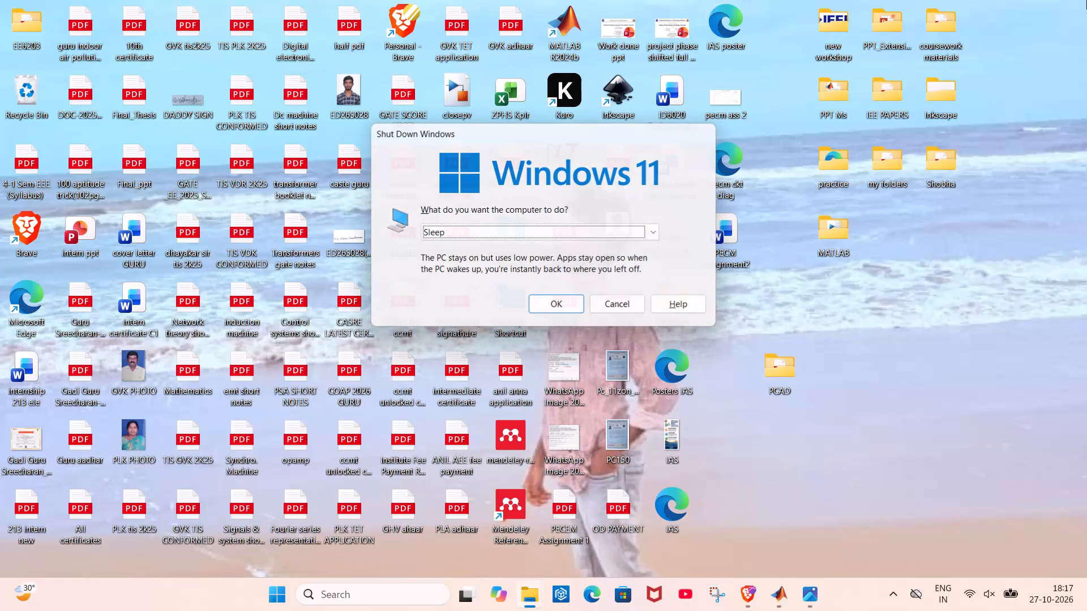